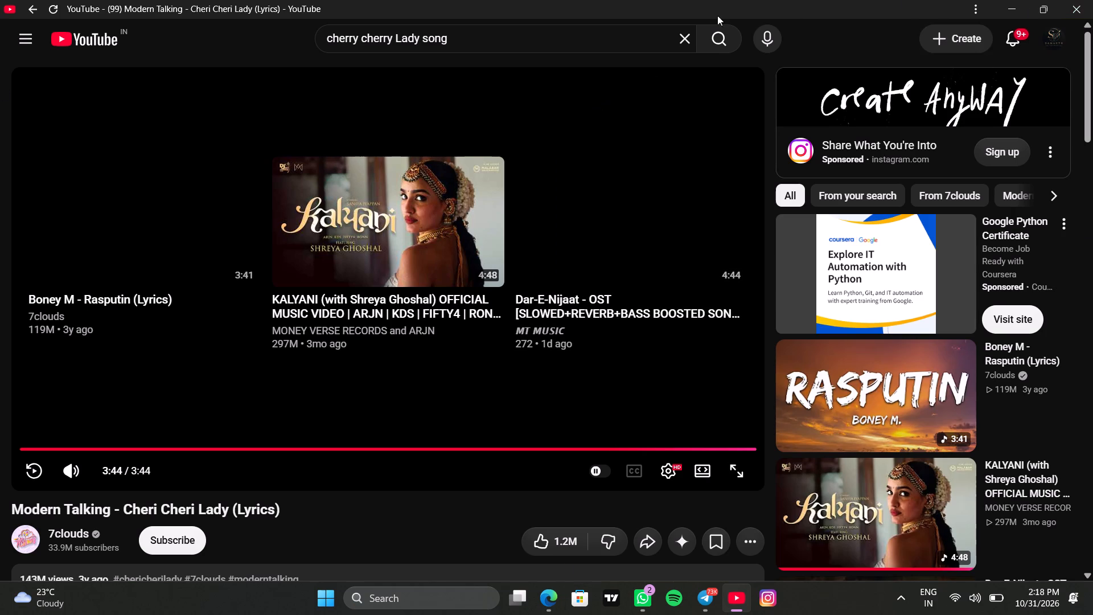
Clear the video search text and close the YouTube window.
{"action": "left_click", "coordinate": [685, 42]}
{"action": "left_click", "coordinate": [1076, 5]}
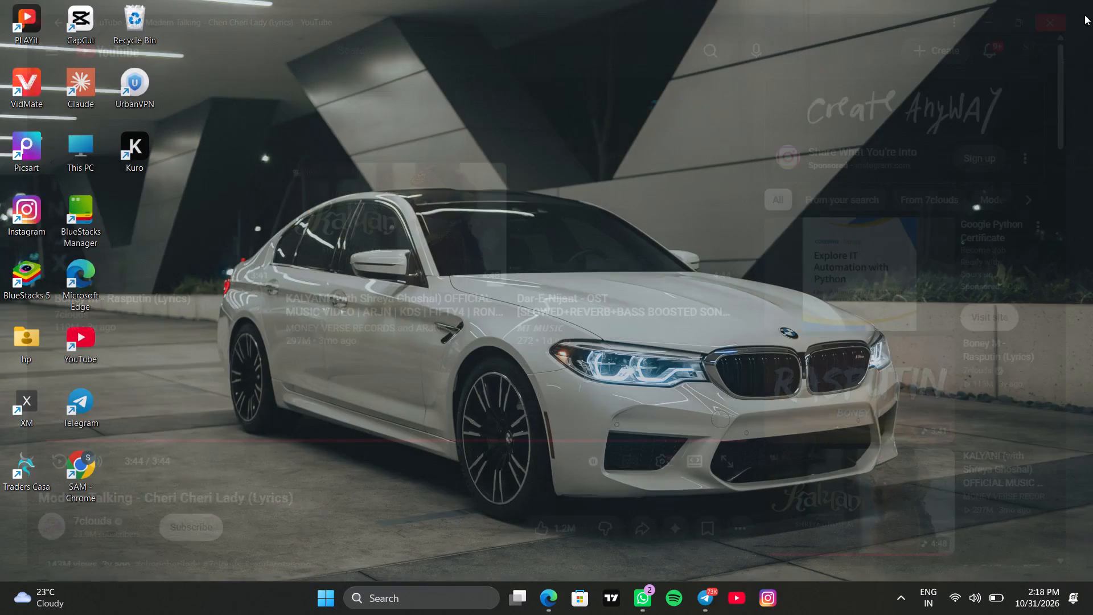
Switch to Microsoft Edge and review the Google accounts list with its deployment statuses in the GCP member console.
{"action": "left_click", "coordinate": [545, 612]}
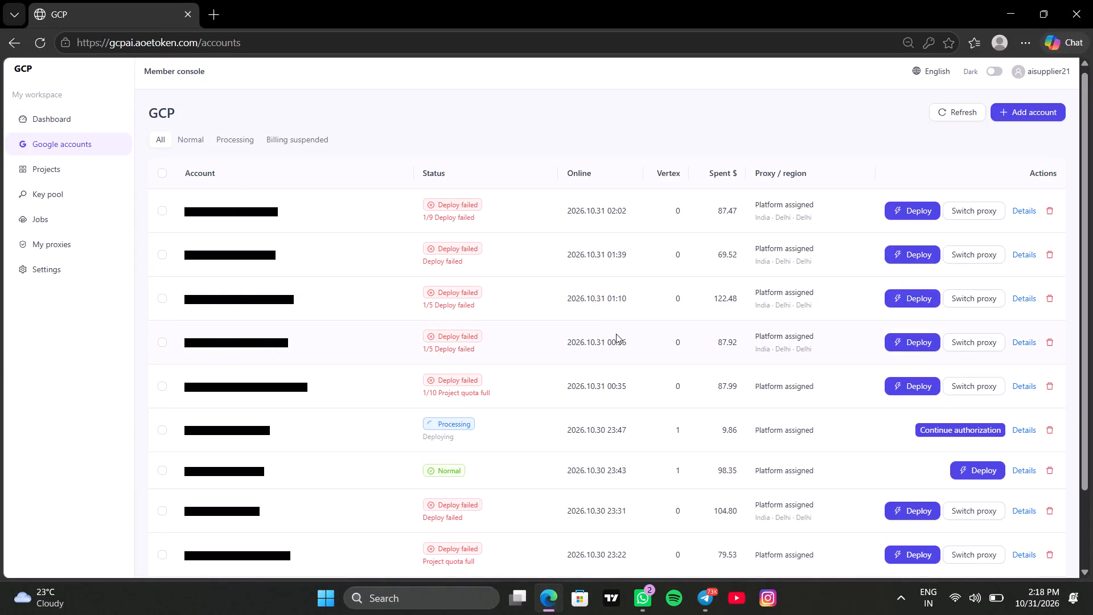
{"action": "scroll", "coordinate": [616, 335], "scroll_direction": "down", "scroll_amount": 1}
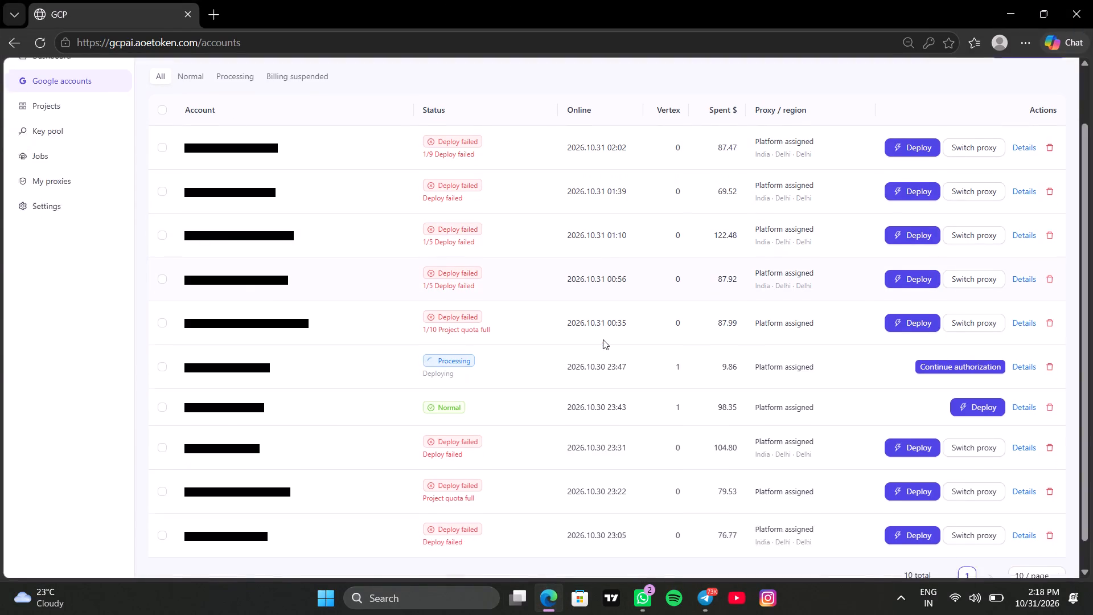
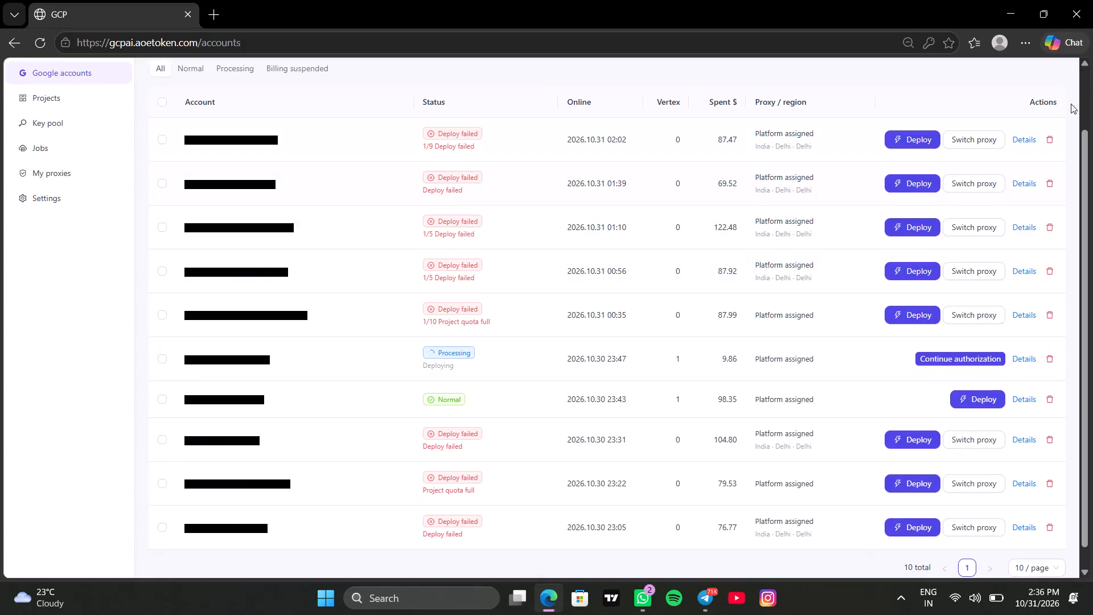
Refresh the Google accounts list and review the updated deployment statuses and spent amounts down to the last account.
{"action": "scroll", "coordinate": [714, 276], "scroll_direction": "up", "scroll_amount": 2}
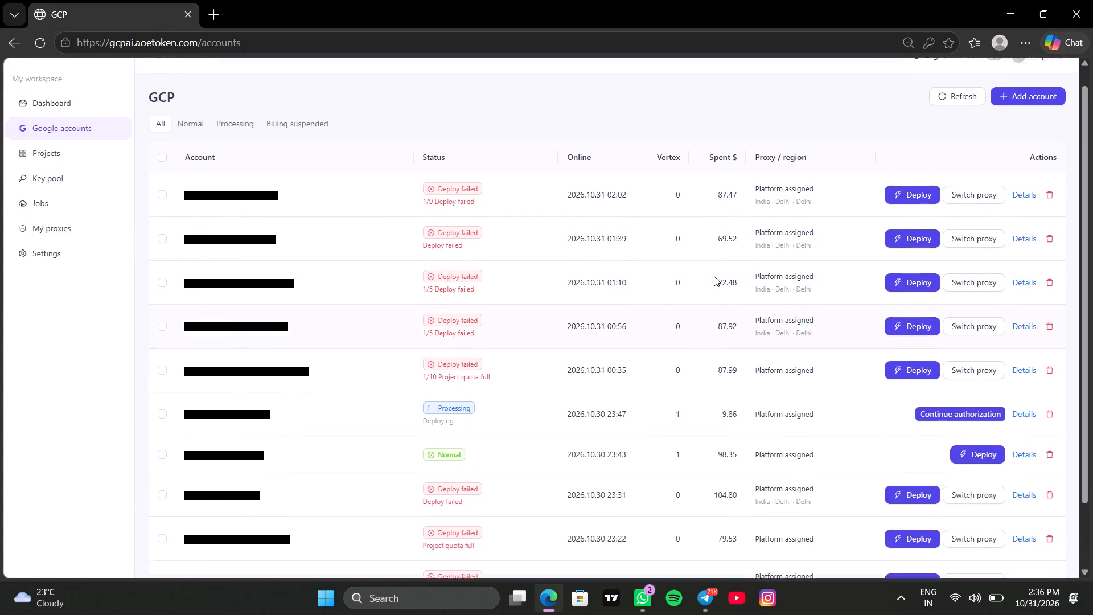
{"action": "left_click", "coordinate": [959, 117]}
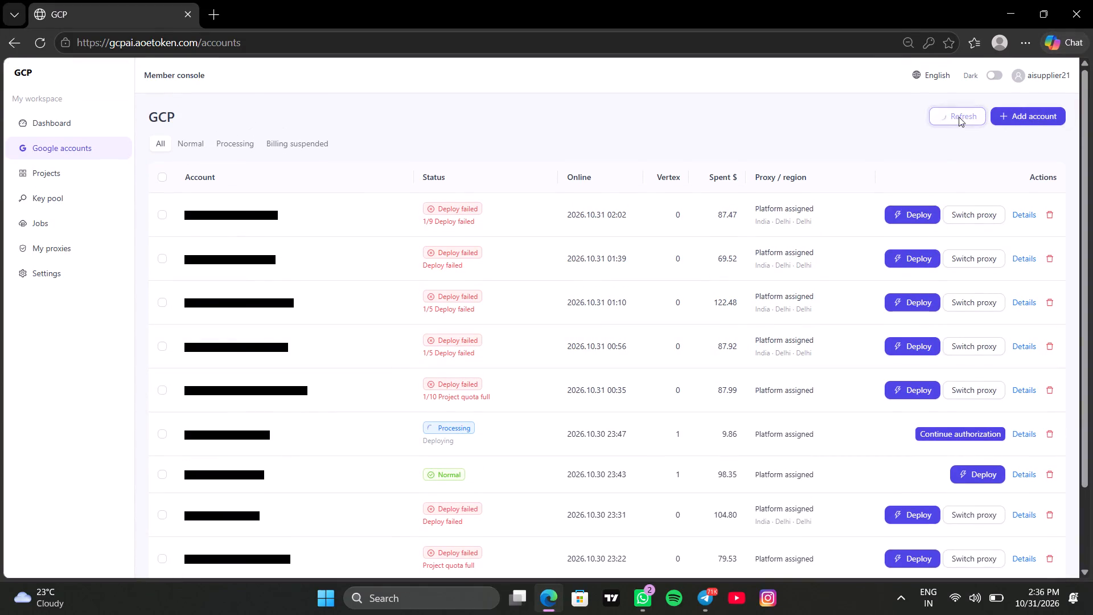
{"action": "left_click", "coordinate": [958, 118]}
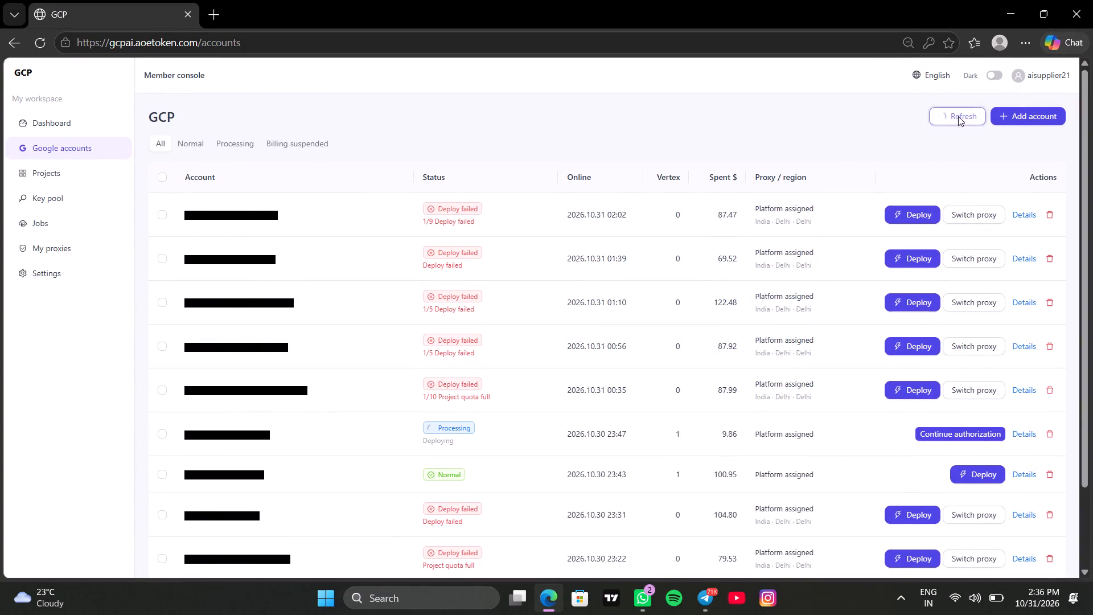
{"action": "scroll", "coordinate": [884, 362], "scroll_direction": "down", "scroll_amount": 1}
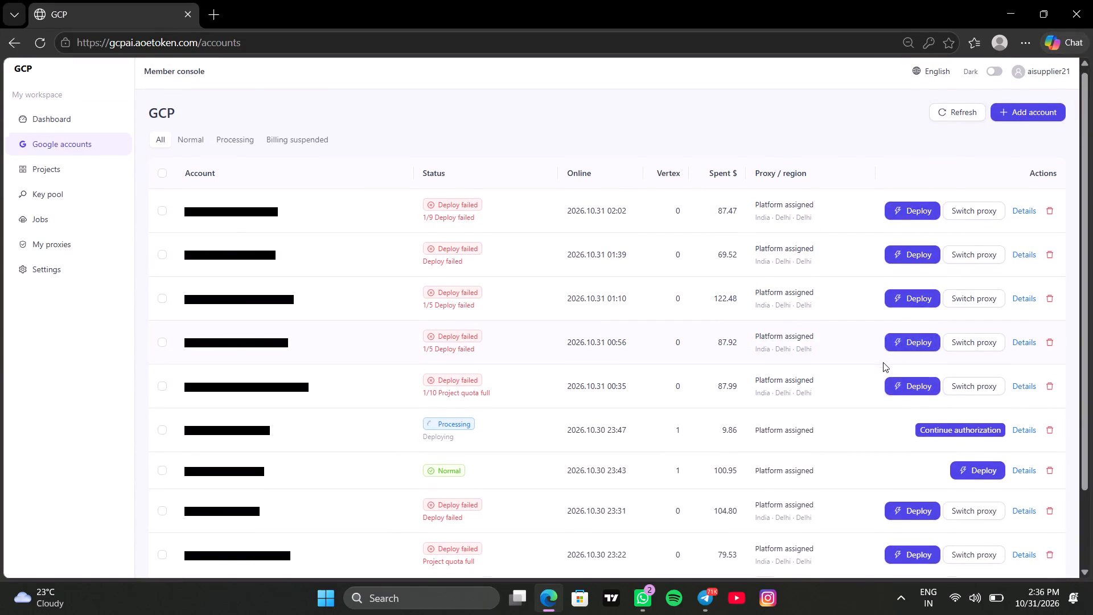
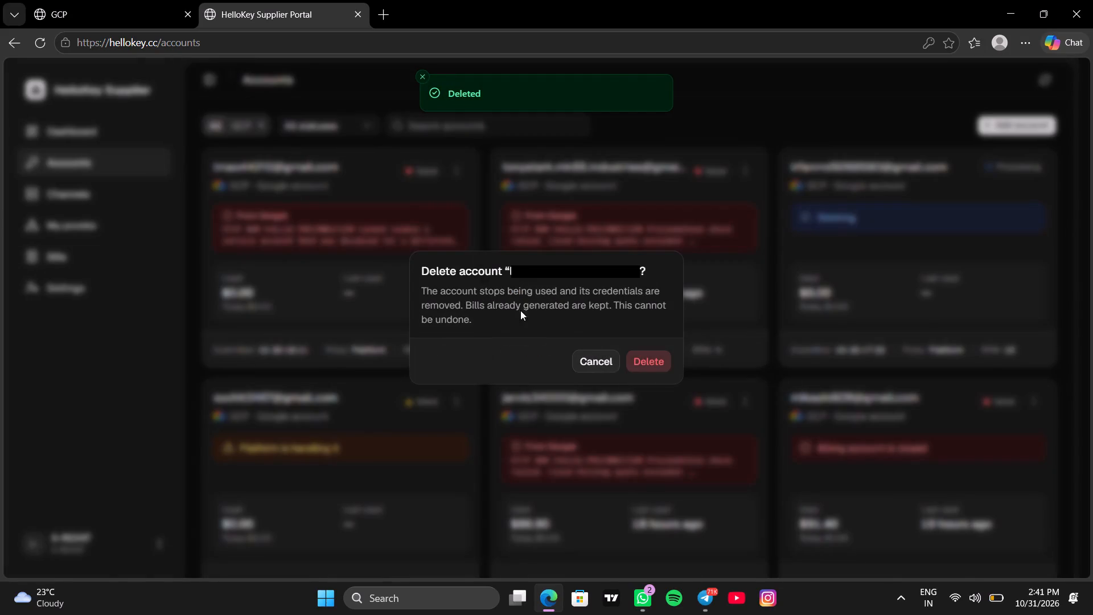
Delete the GCP accounts submitted 10-30 18:11 and 10-30 16:54 from the supplier's account list.
{"action": "left_click", "coordinate": [644, 354]}
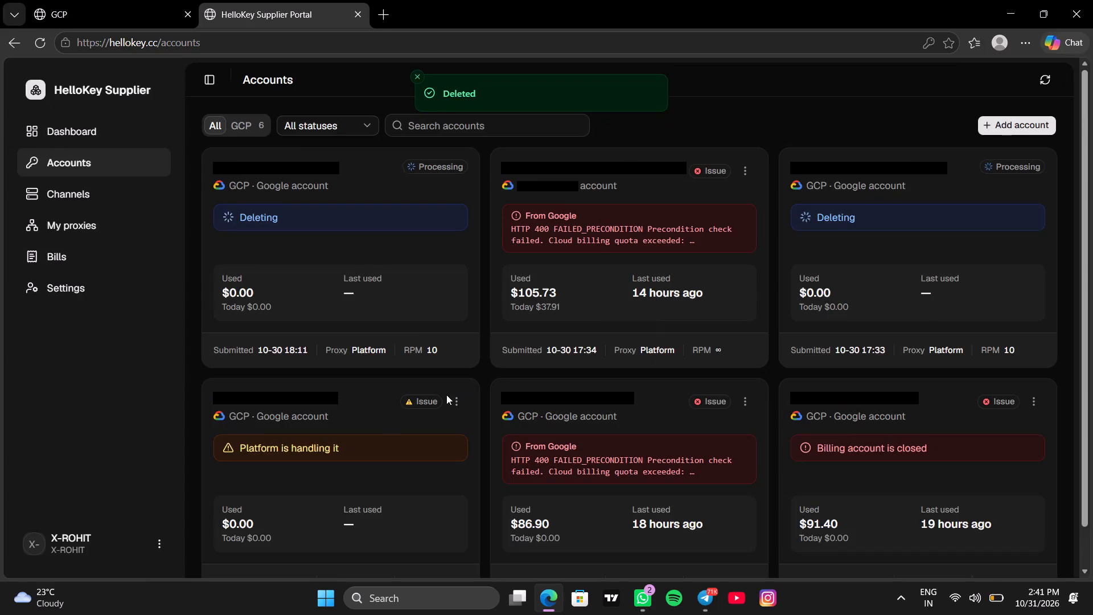
{"action": "left_click", "coordinate": [447, 395]}
{"action": "left_click", "coordinate": [410, 477]}
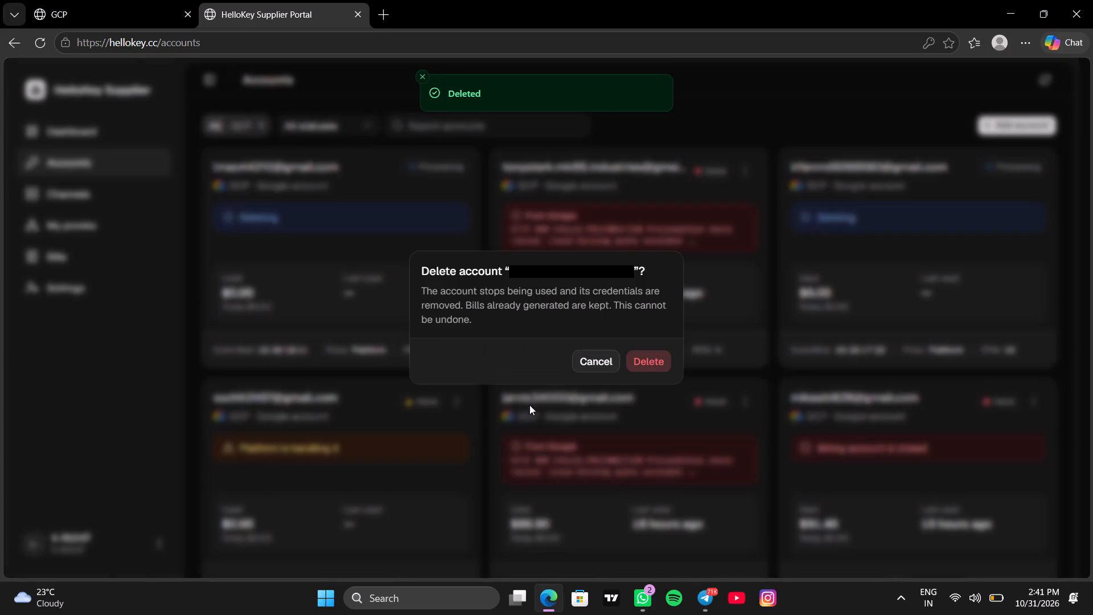
{"action": "left_click", "coordinate": [653, 363]}
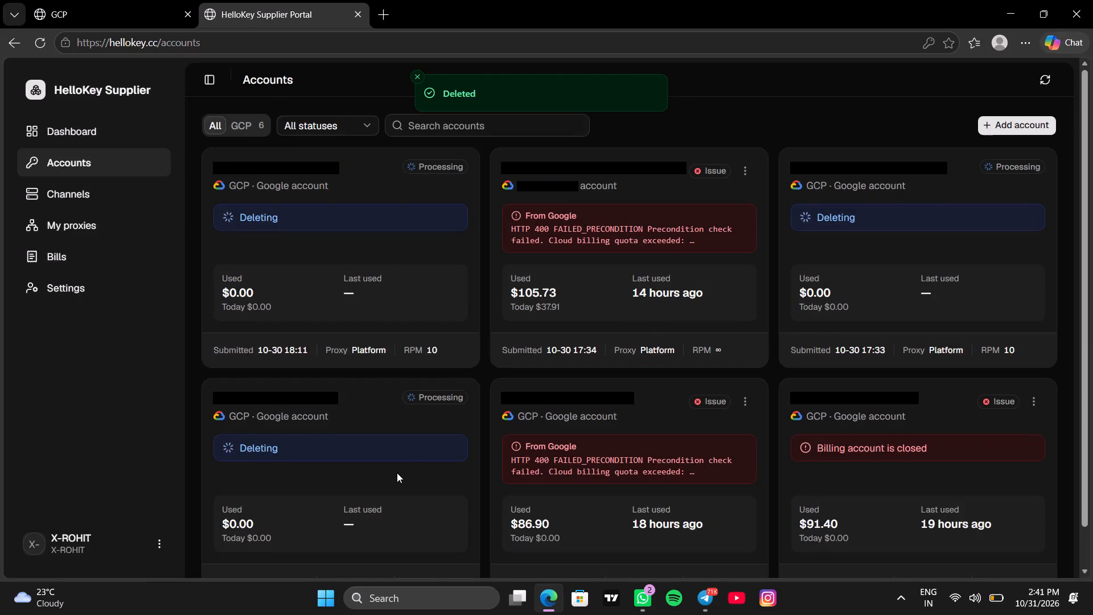
Delete the GCP accounts submitted 10-30 16:36 and 10-30 15:39 from the account list.
{"action": "scroll", "coordinate": [398, 472], "scroll_direction": "down", "scroll_amount": 2}
{"action": "left_click", "coordinate": [734, 354]}
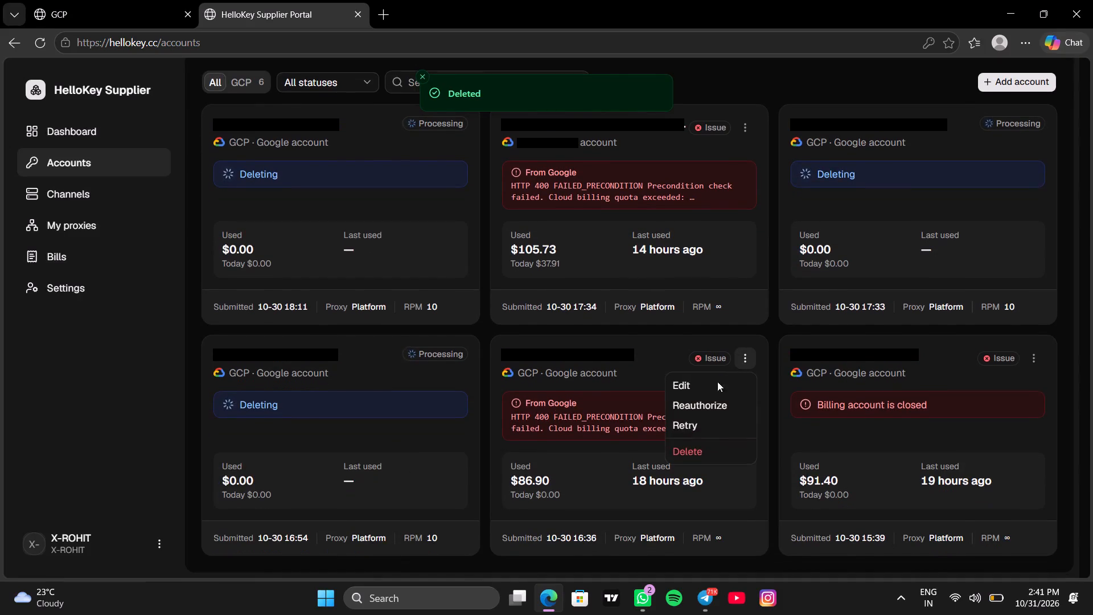
{"action": "left_click", "coordinate": [672, 452]}
{"action": "left_click", "coordinate": [654, 357]}
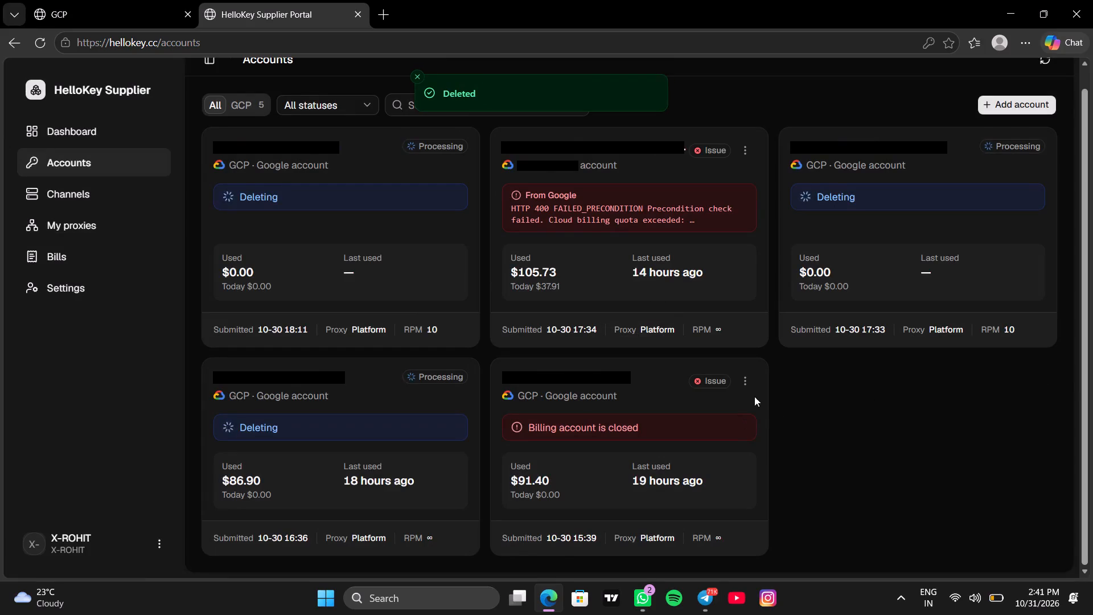
{"action": "left_click", "coordinate": [749, 389]}
{"action": "left_click", "coordinate": [706, 457]}
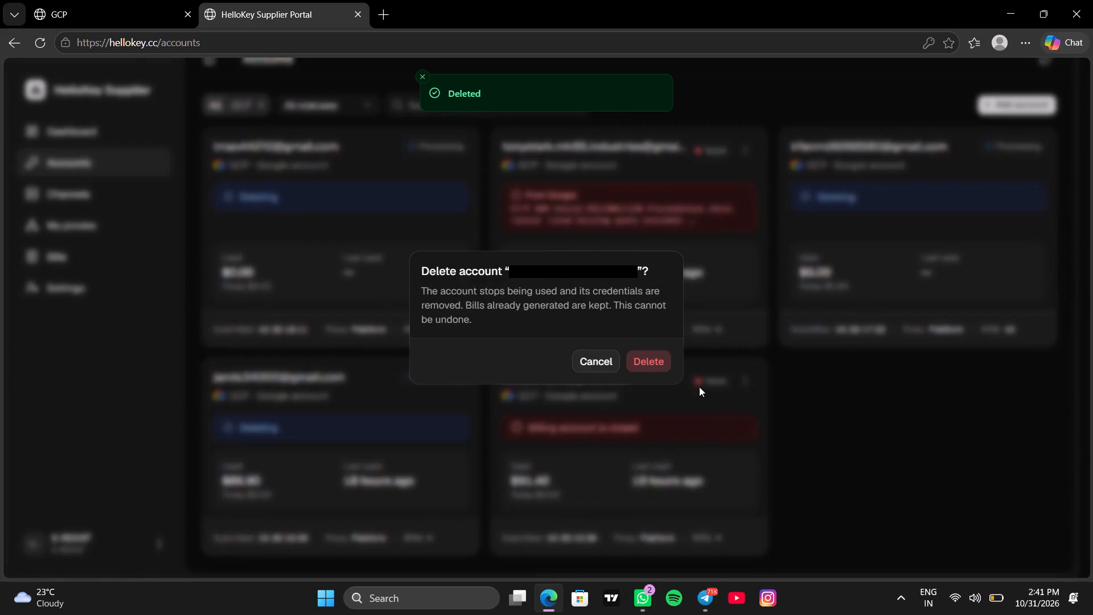
{"action": "left_click", "coordinate": [668, 360]}
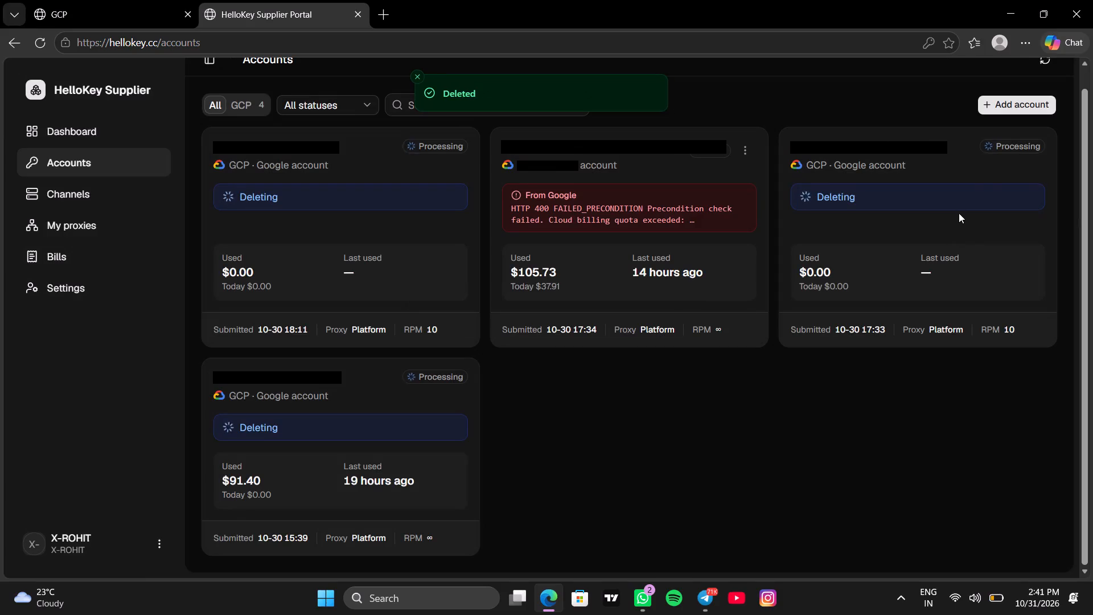
Delete the remaining GCP account with an issue, submitted 10-30 17:34.
{"action": "left_click", "coordinate": [738, 151]}
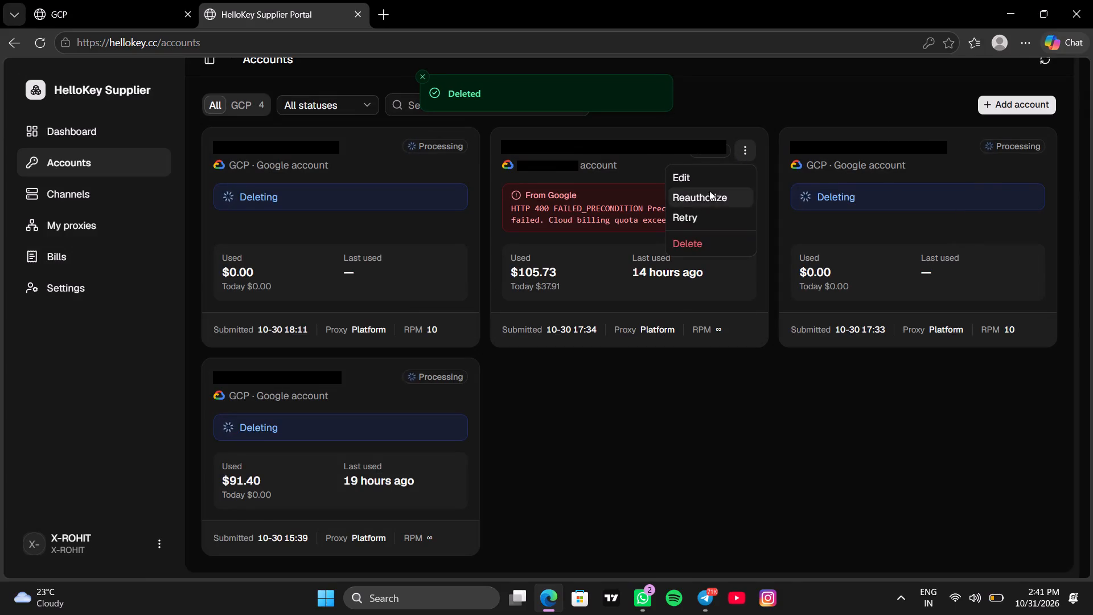
{"action": "left_click", "coordinate": [678, 245]}
{"action": "left_click", "coordinate": [643, 372]}
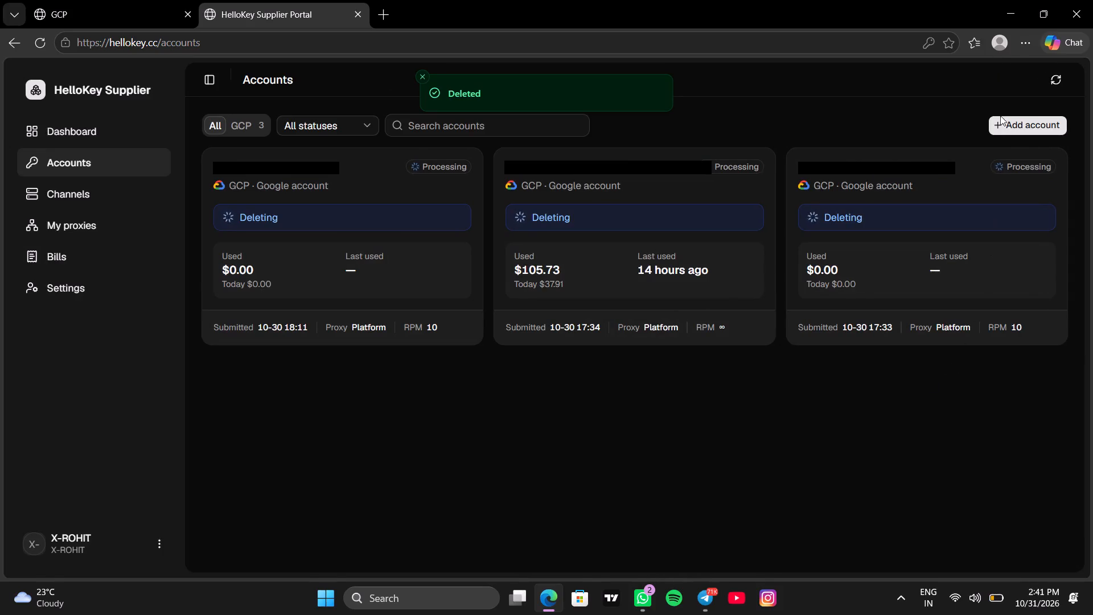
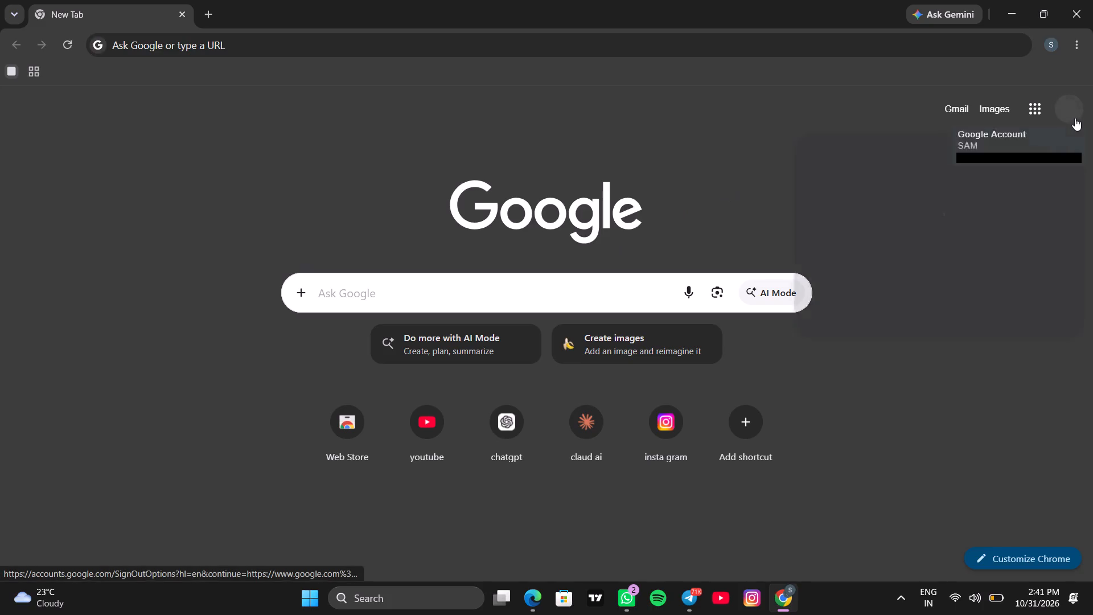
{"action": "left_click", "coordinate": [654, 142]}
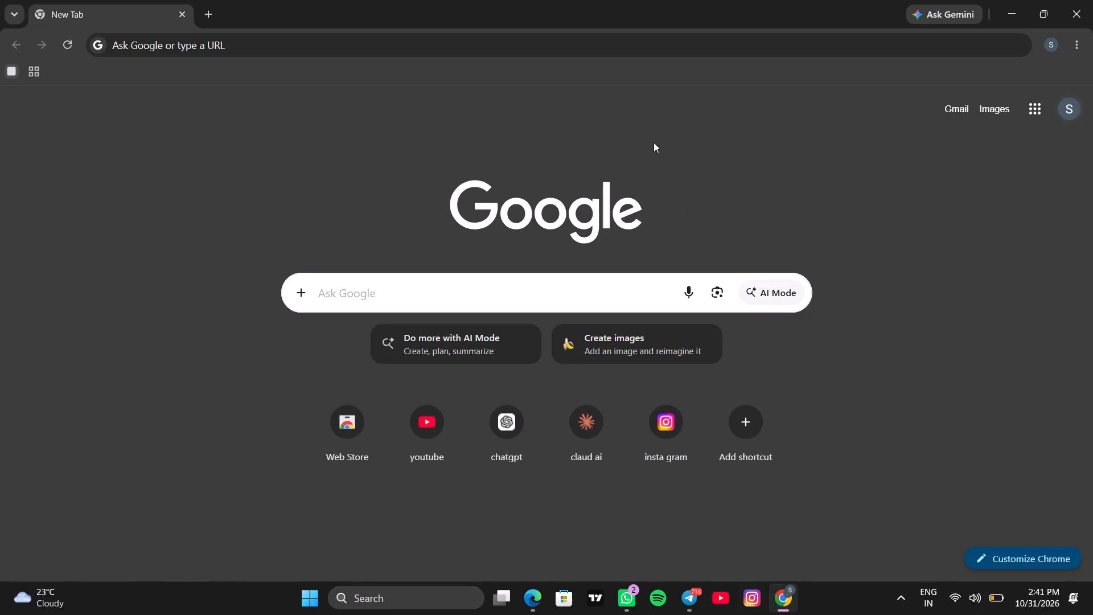
{"action": "left_click", "coordinate": [1057, 45]}
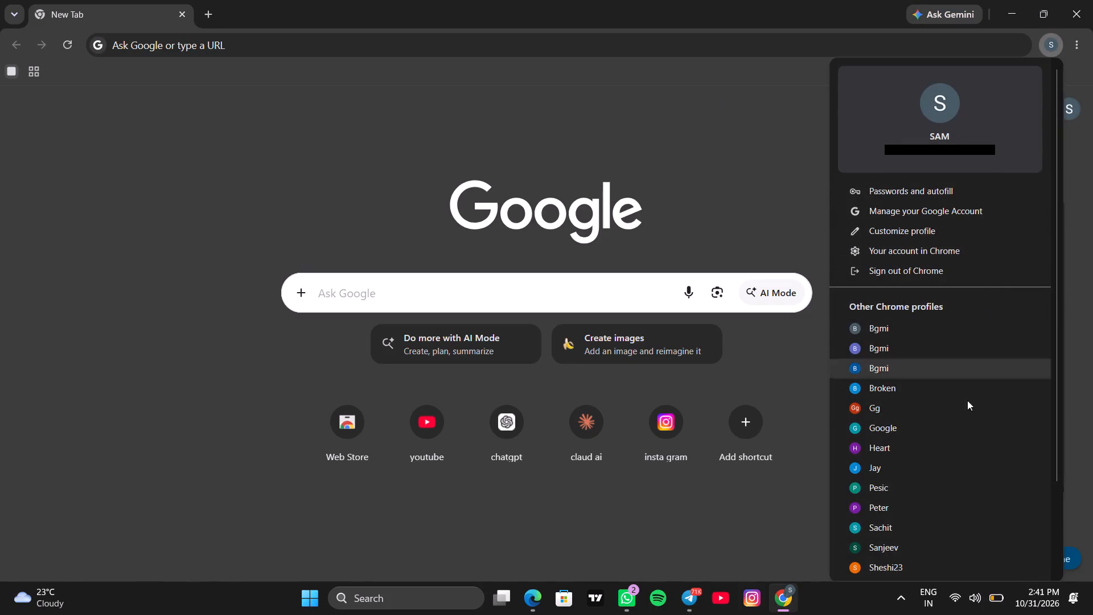
{"action": "left_click", "coordinate": [866, 328]}
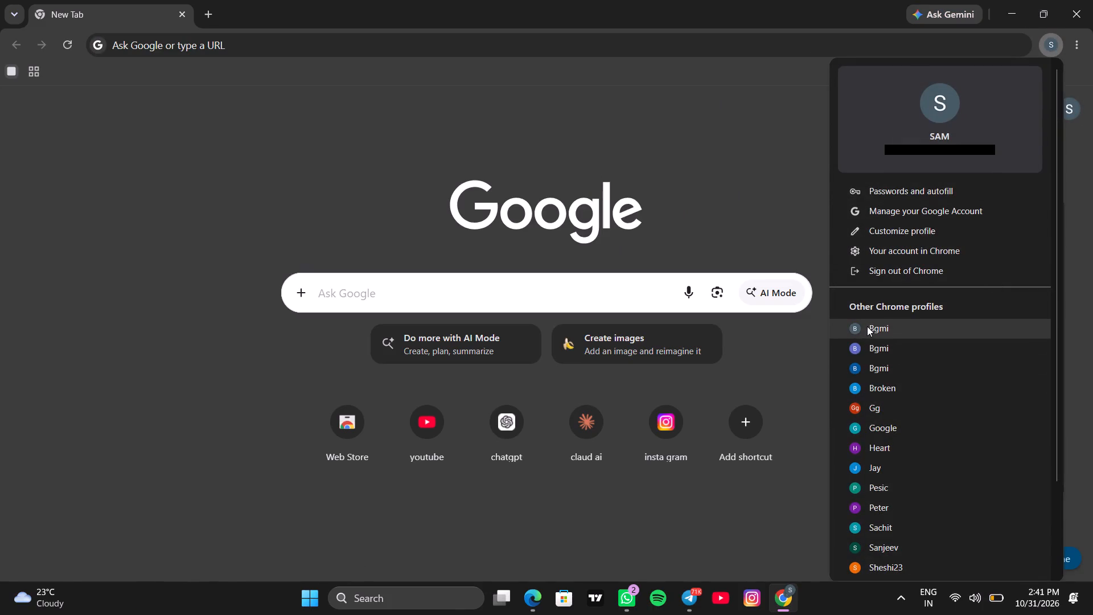
{"action": "left_click", "coordinate": [1035, 46]}
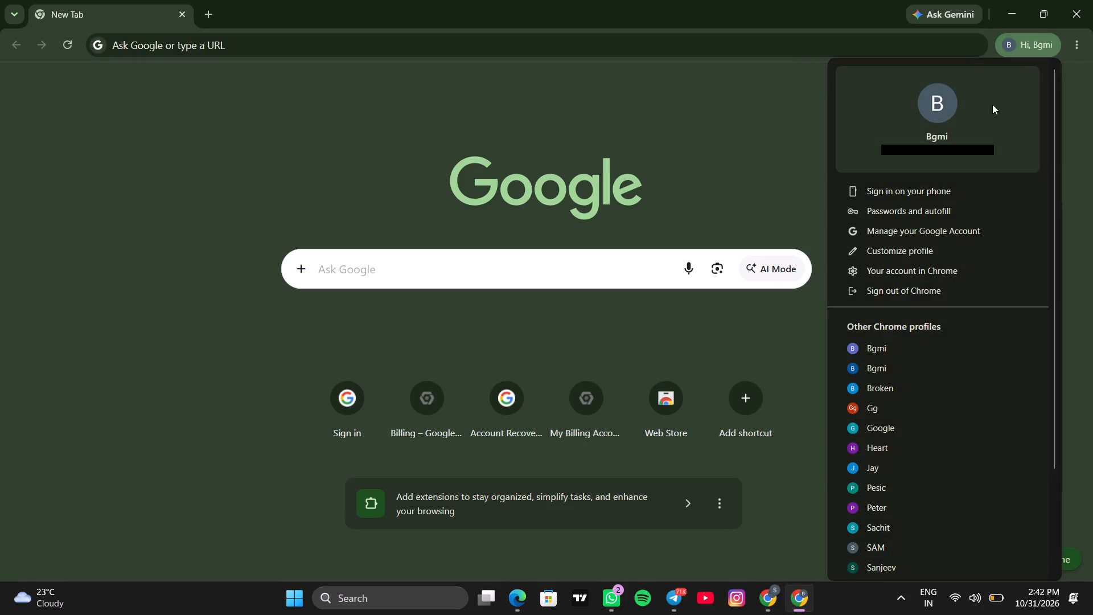
{"action": "left_click", "coordinate": [697, 148]}
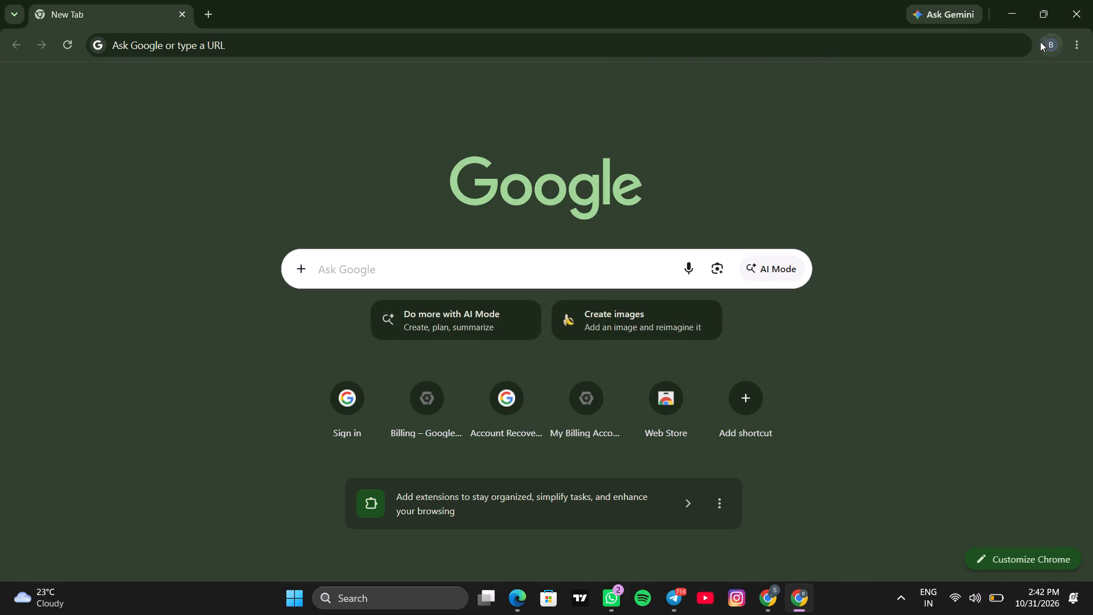
Open the Chrome profile Bgmi with the blue avatar, maximize its window and check which Google account it uses.
{"action": "left_click", "coordinate": [1040, 42]}
{"action": "left_click", "coordinate": [881, 368]}
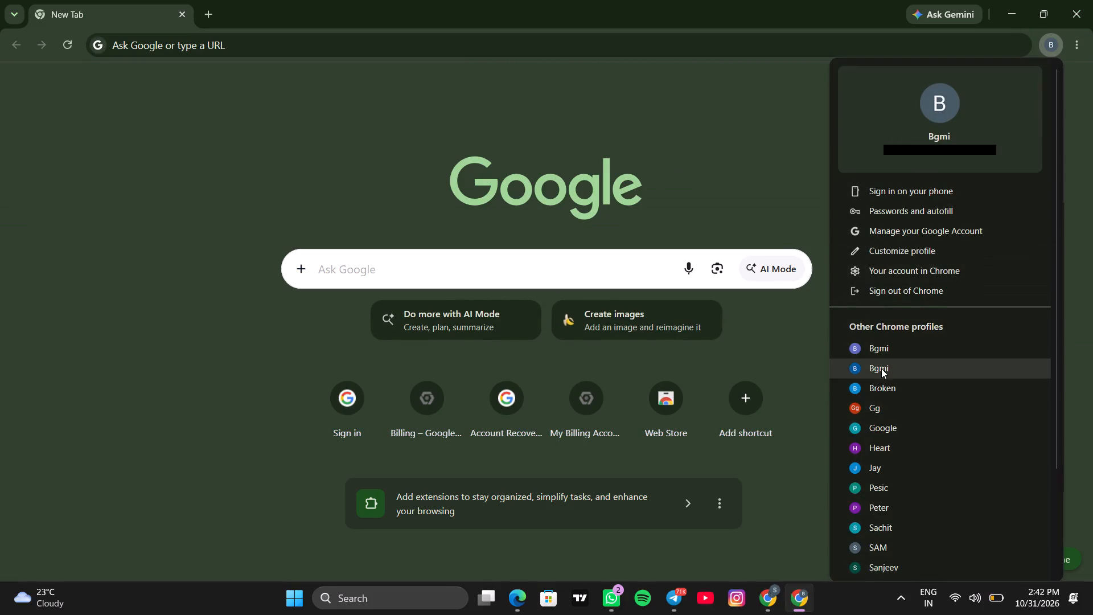
{"action": "left_click_drag", "start_coordinate": [1028, 22], "coordinate": [1028, 27]}
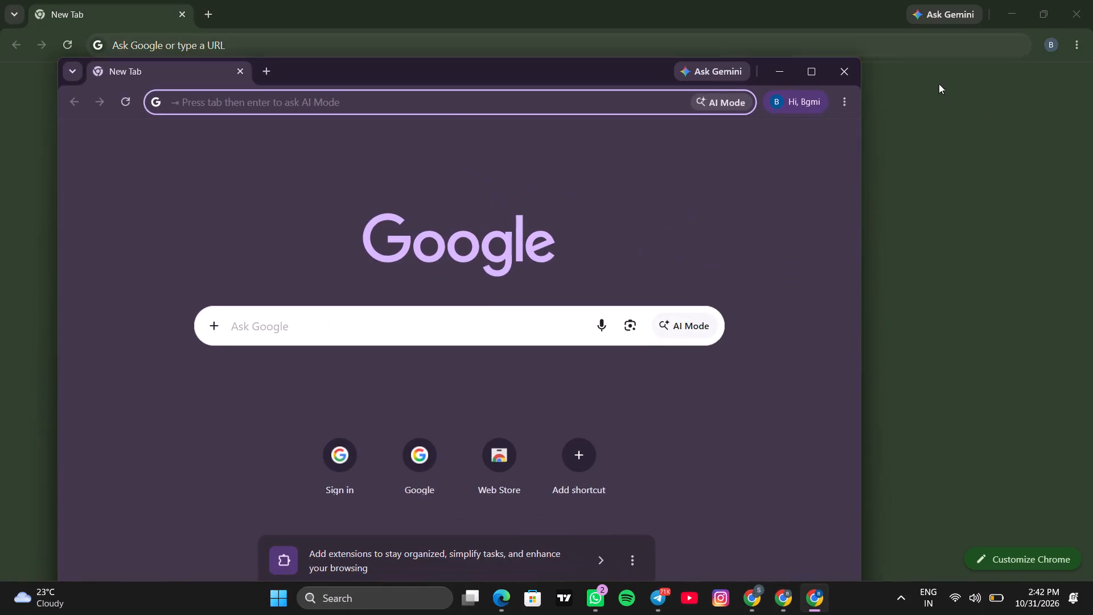
{"action": "left_click", "coordinate": [818, 78]}
{"action": "left_click", "coordinate": [1053, 39]}
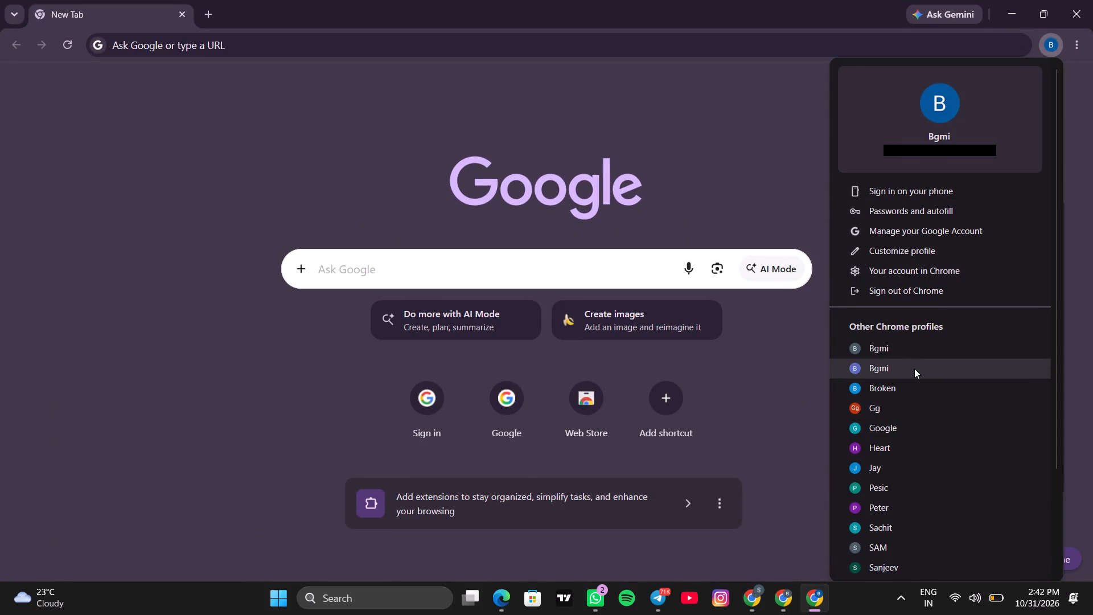
Switch to the Chrome profile Bgmi with the purple avatar and check its Google account.
{"action": "left_click", "coordinate": [914, 368]}
{"action": "left_click", "coordinate": [1026, 46]}
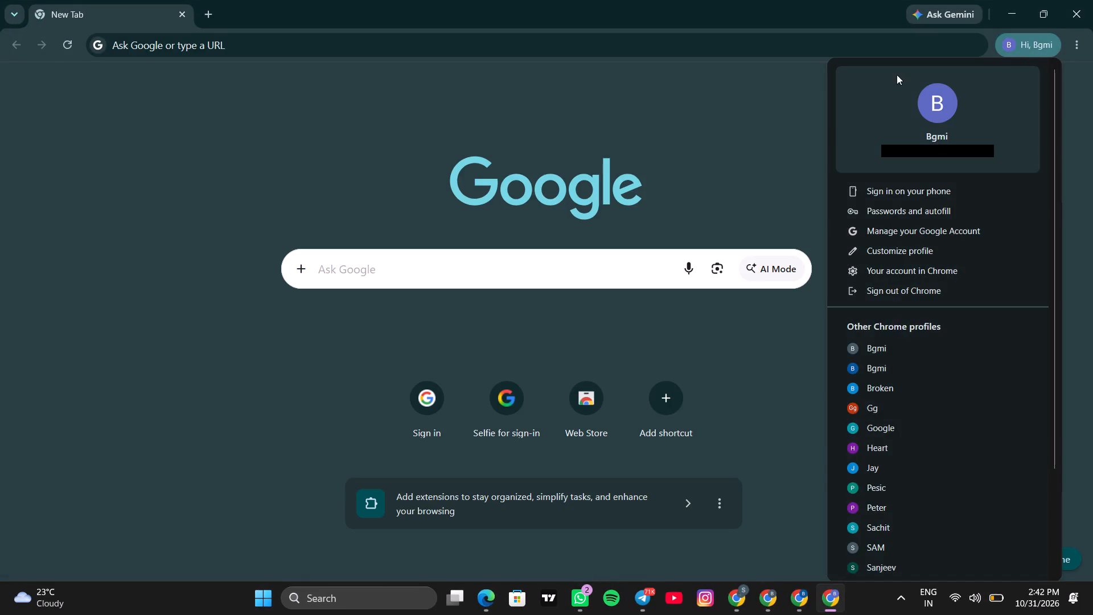
{"action": "left_click", "coordinate": [769, 107]}
Paste the copied Google authorization link into the new tab's Google search box.
{"action": "right_click", "coordinate": [579, 275]}
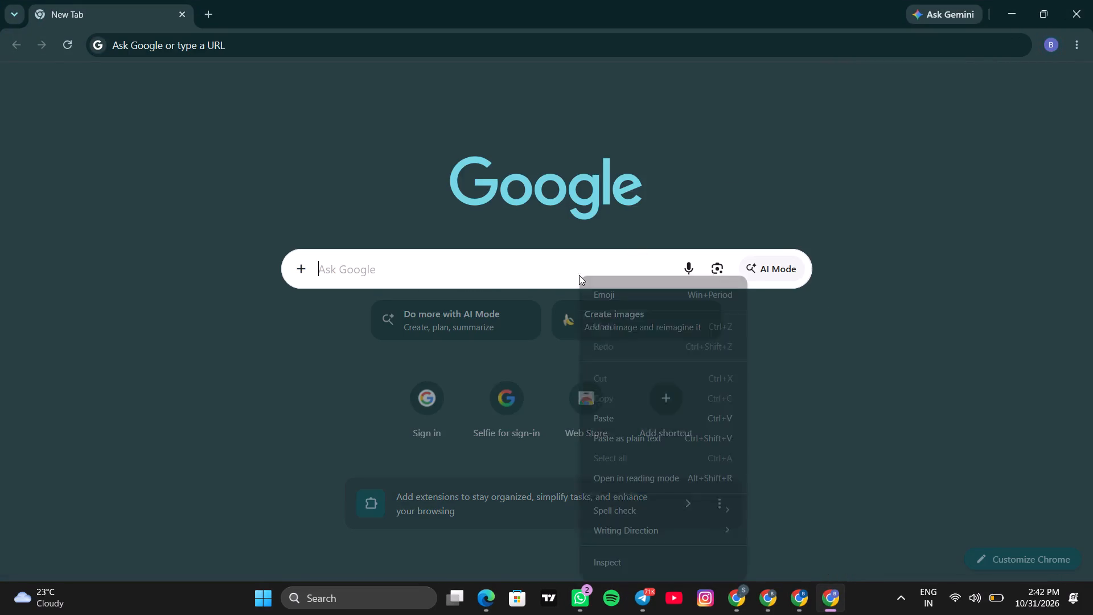
{"action": "left_click", "coordinate": [624, 428]}
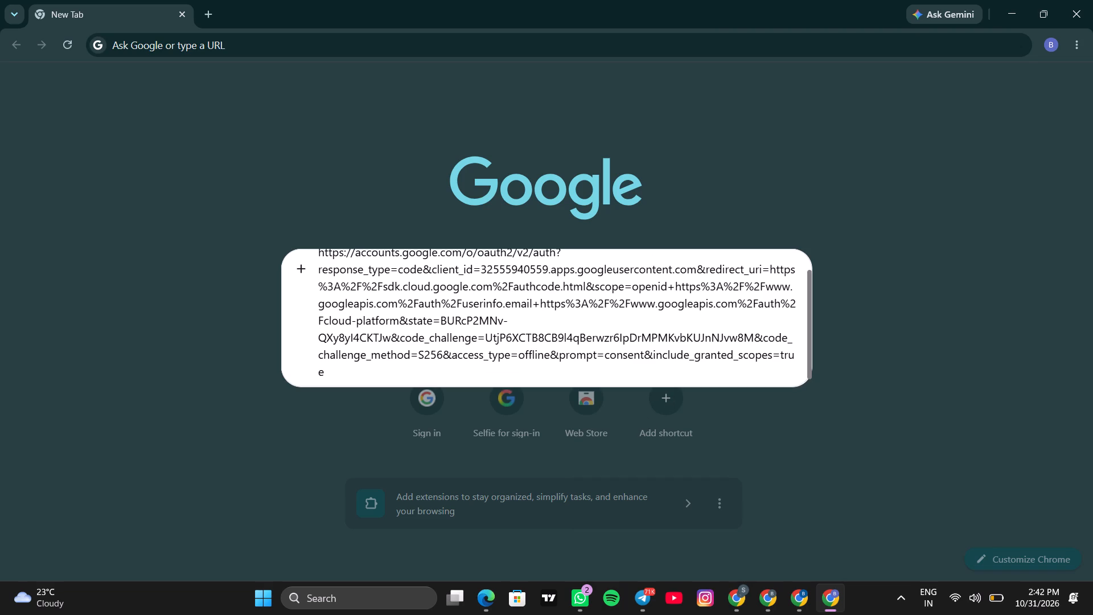
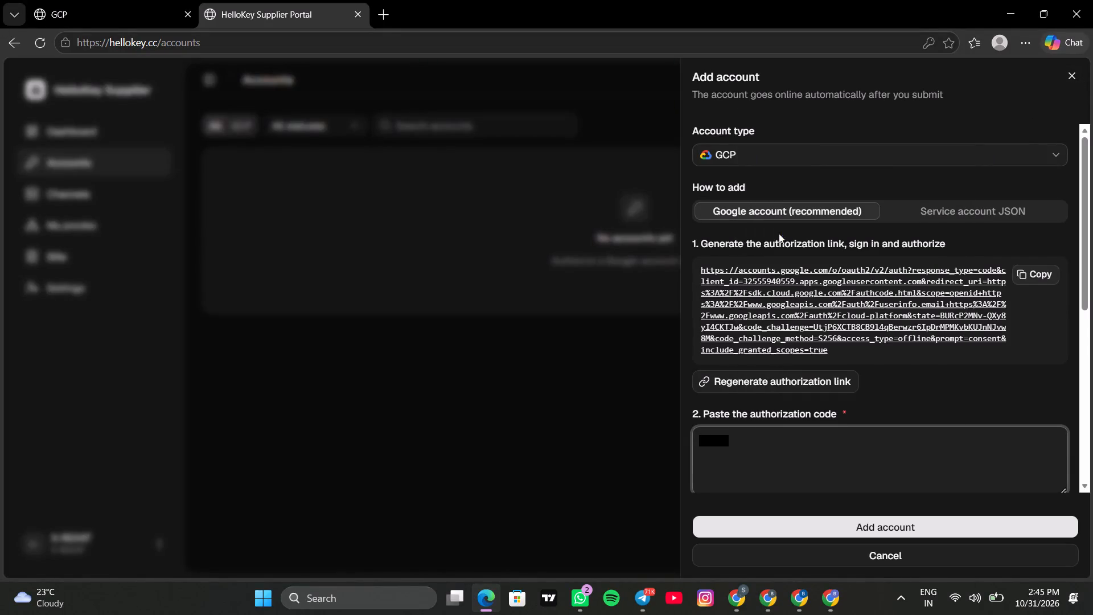
Submit the new GCP account with the authorization code entered in the Add account form.
{"action": "left_click", "coordinate": [767, 520]}
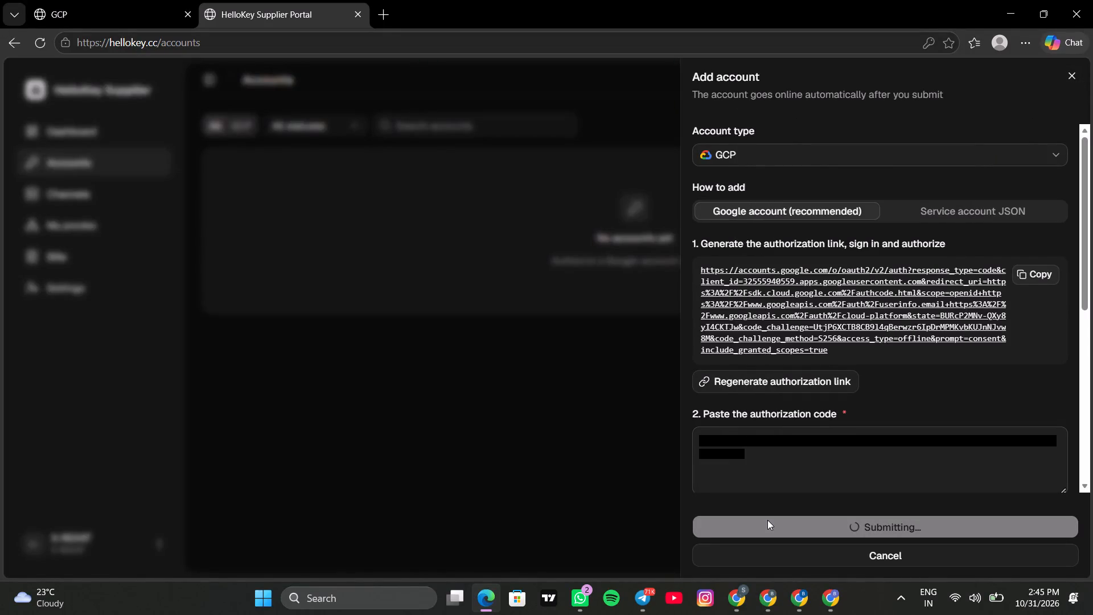
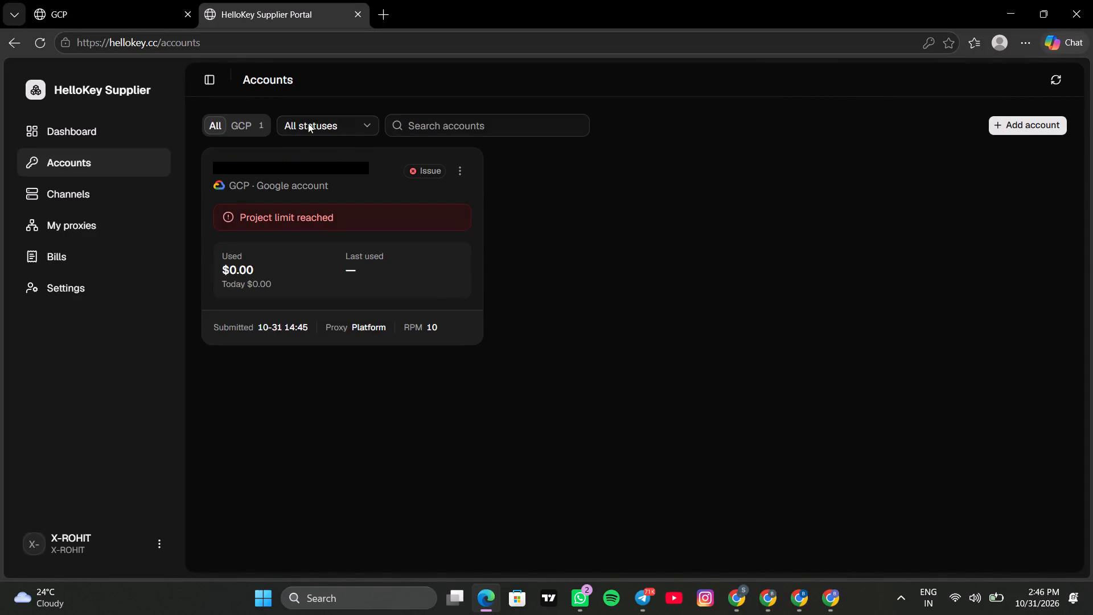
Delete the GCP account showing the project limit issue from the HelloKey accounts list.
{"action": "left_click", "coordinate": [458, 166]}
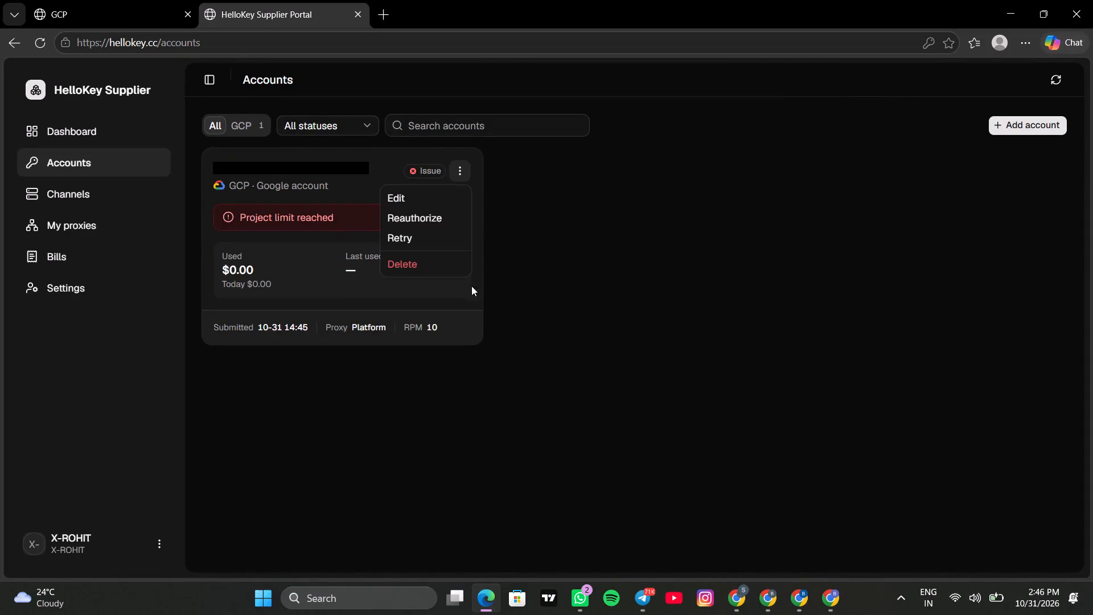
{"action": "left_click", "coordinate": [437, 265]}
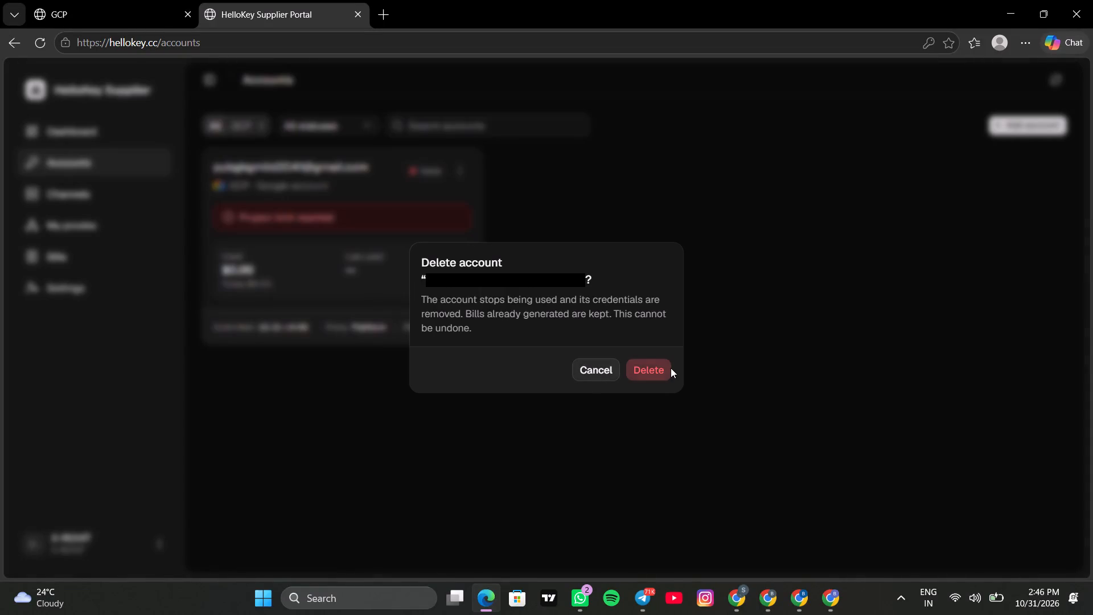
{"action": "left_click", "coordinate": [671, 367]}
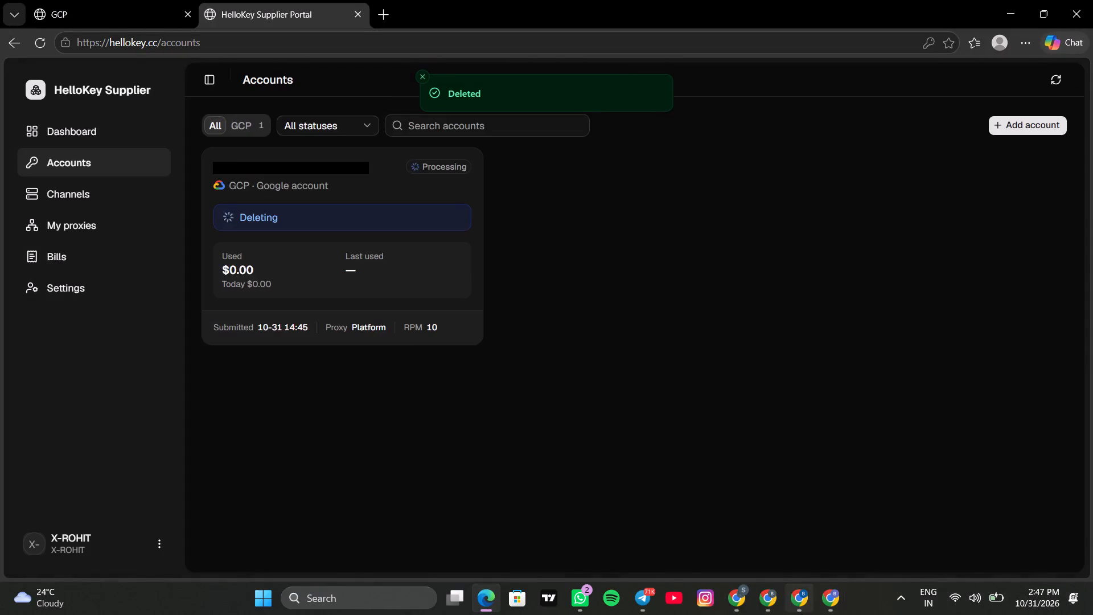
Switch to Chrome and open the Sachit profile in its own window.
{"action": "left_click", "coordinate": [732, 607]}
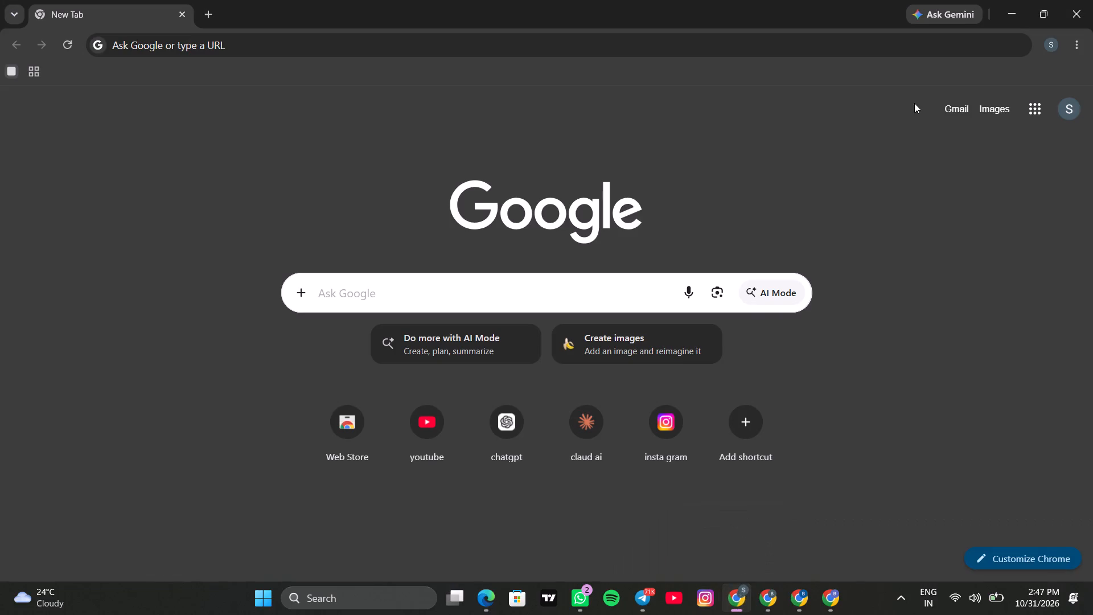
{"action": "left_click", "coordinate": [1062, 108]}
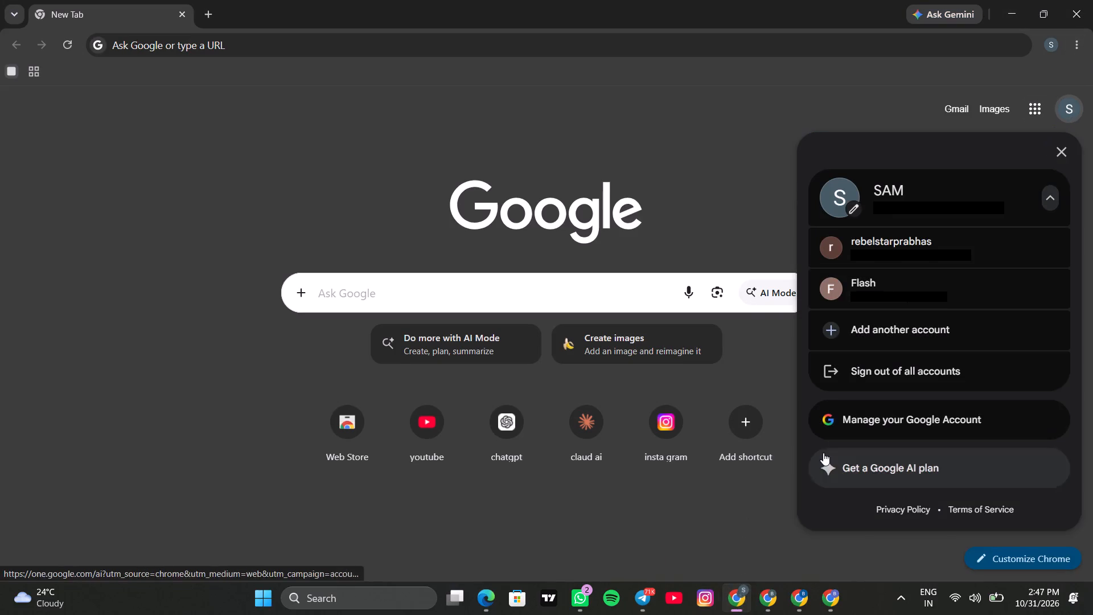
{"action": "left_click", "coordinate": [901, 101]}
{"action": "left_click", "coordinate": [1047, 46]}
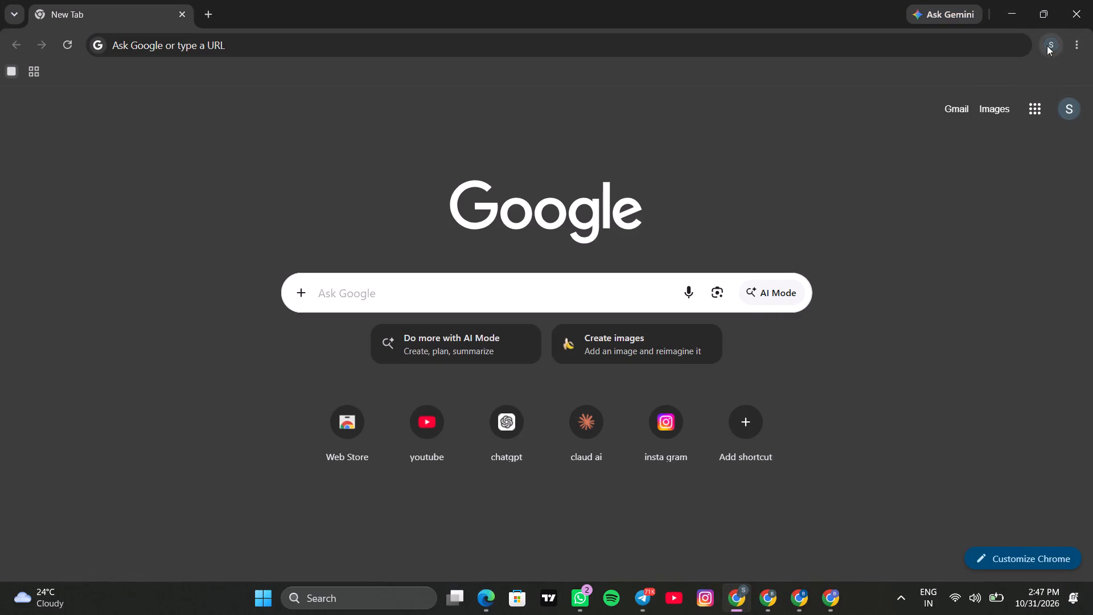
{"action": "scroll", "coordinate": [886, 421], "scroll_direction": "down", "scroll_amount": 1}
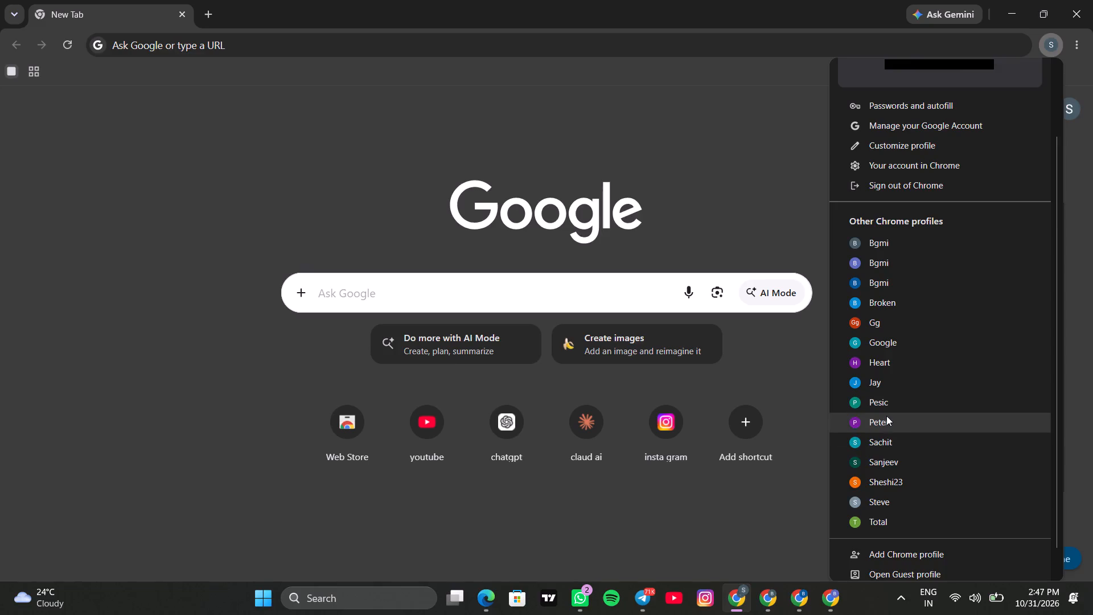
{"action": "left_click", "coordinate": [900, 442]}
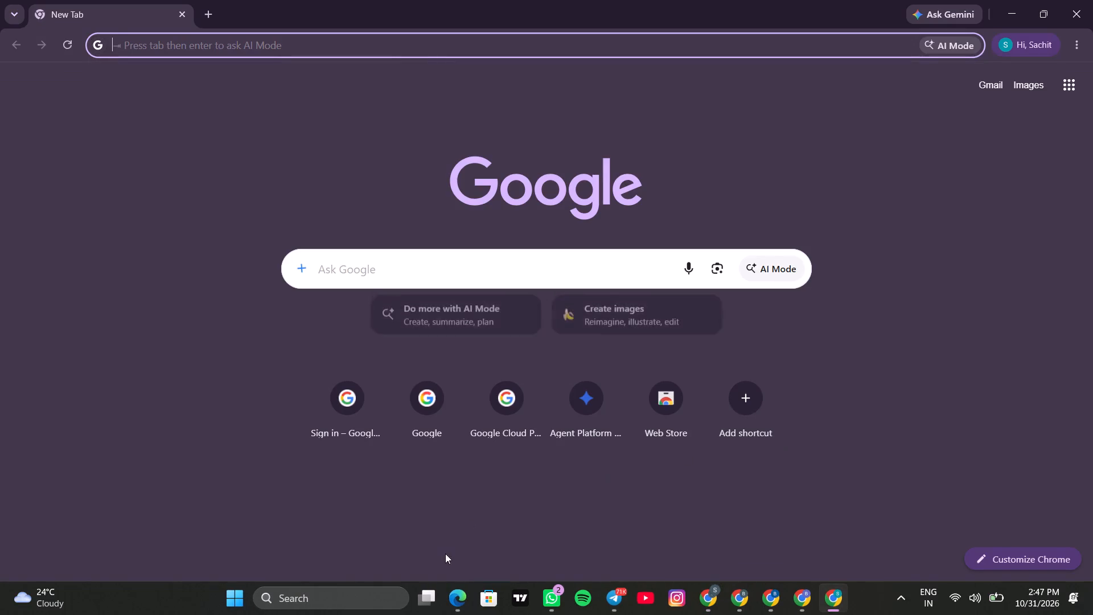
In Edge's GCP member console, start adding a Google account with the platform-assigned 13546 ms India, Delhi proxy and generate its auth link.
{"action": "left_click", "coordinate": [466, 594]}
{"action": "left_click", "coordinate": [133, 4]}
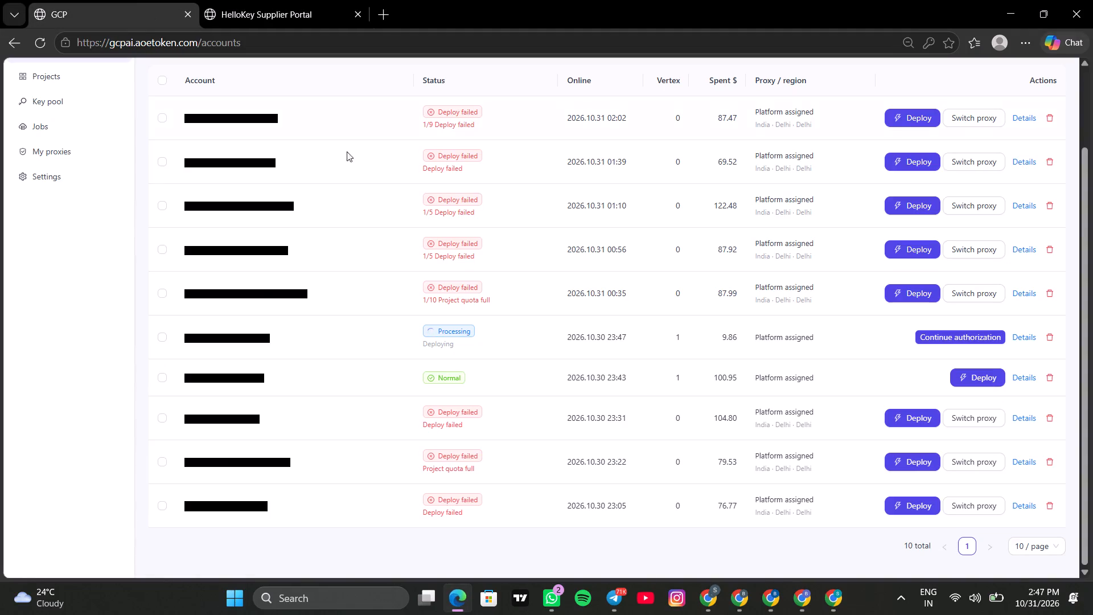
{"action": "scroll", "coordinate": [925, 296], "scroll_direction": "up", "scroll_amount": 3}
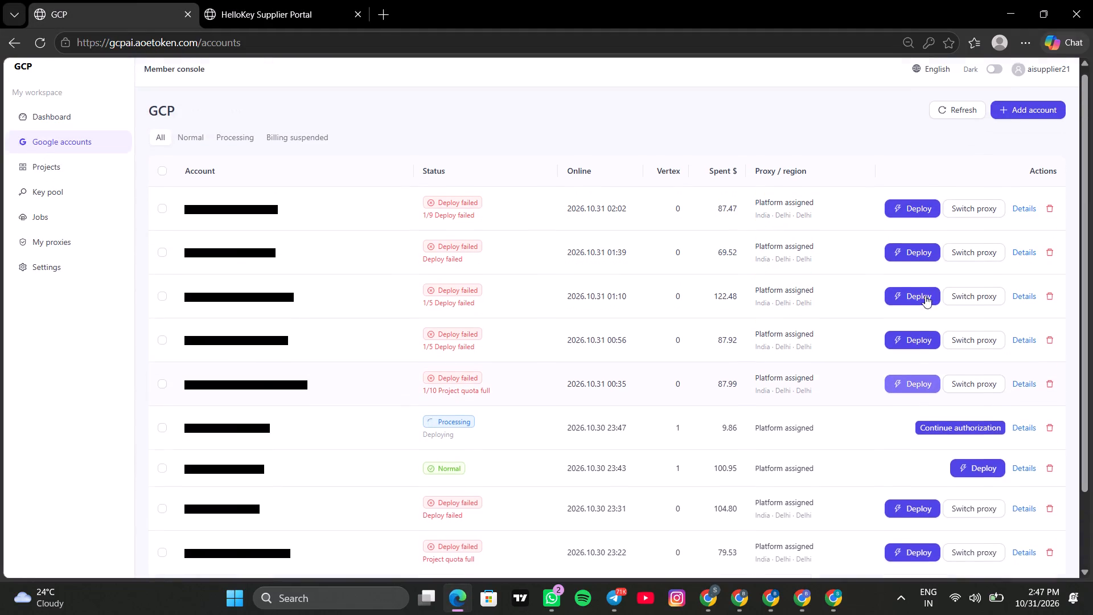
{"action": "left_click", "coordinate": [1010, 112]}
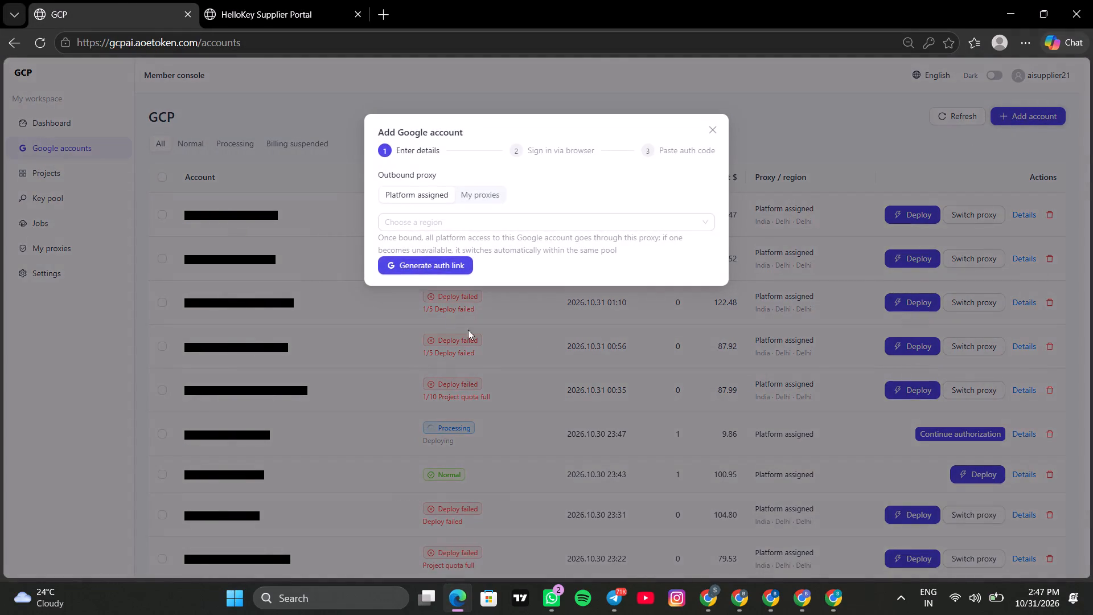
{"action": "left_click", "coordinate": [420, 262]}
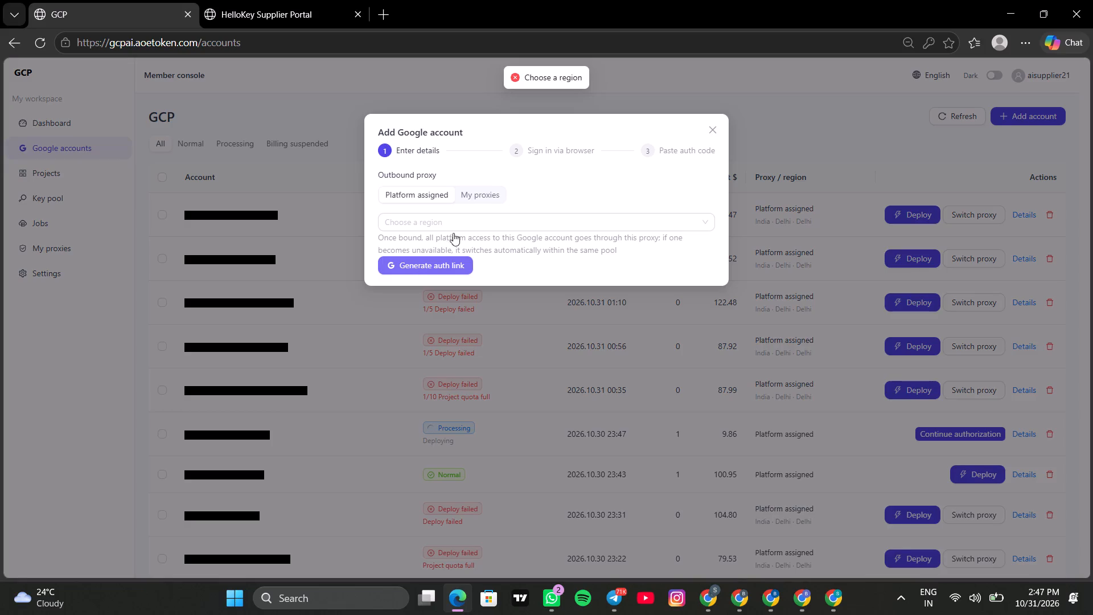
{"action": "left_click", "coordinate": [487, 217]}
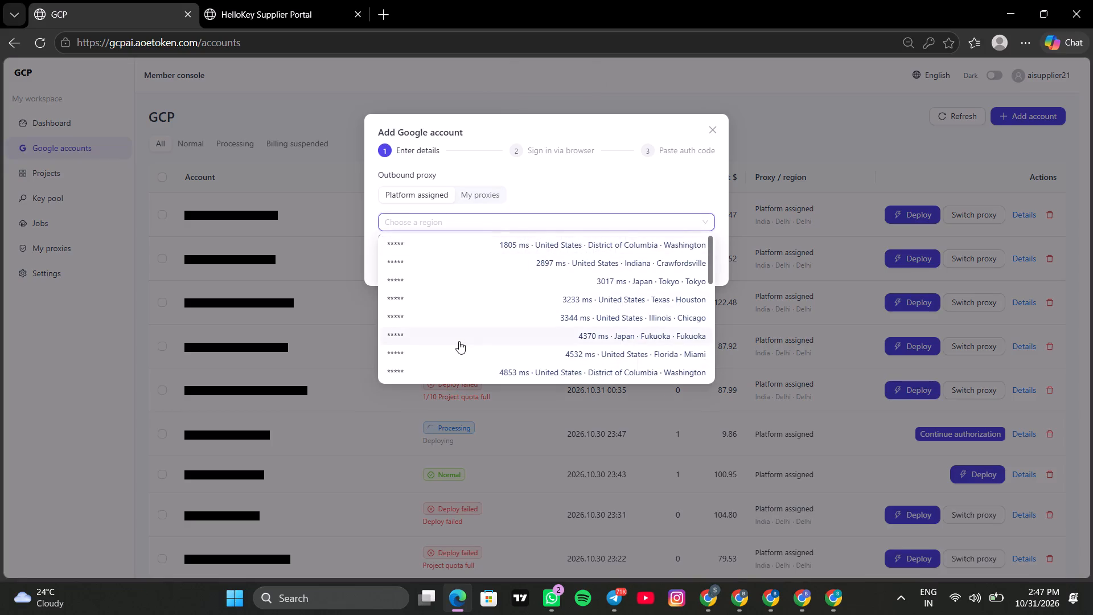
{"action": "left_click", "coordinate": [459, 341]}
{"action": "left_click", "coordinate": [433, 216]}
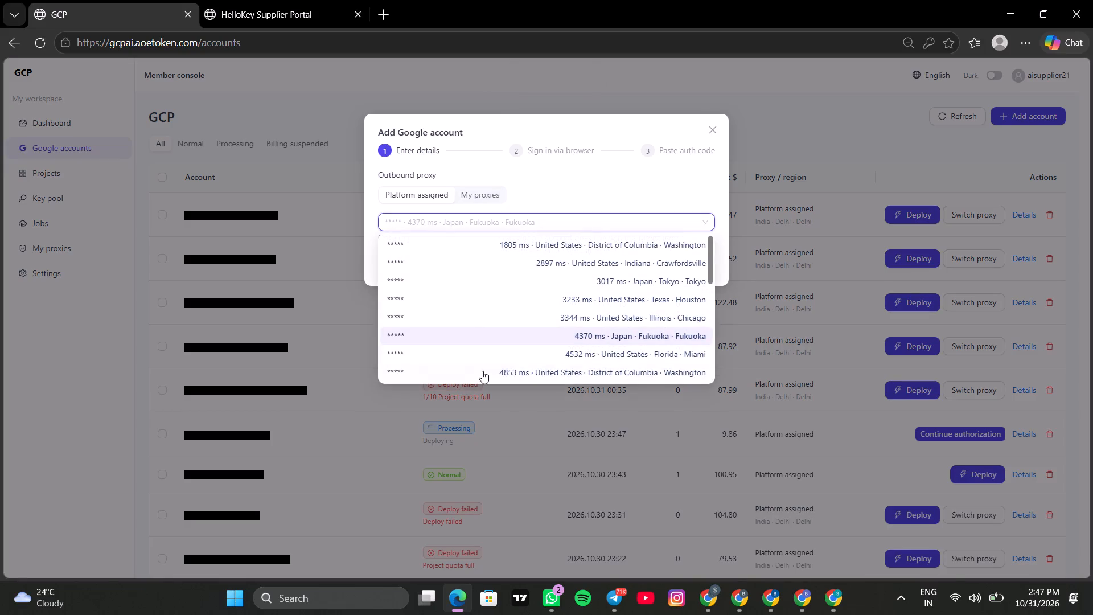
{"action": "scroll", "coordinate": [571, 282], "scroll_direction": "down", "scroll_amount": 3}
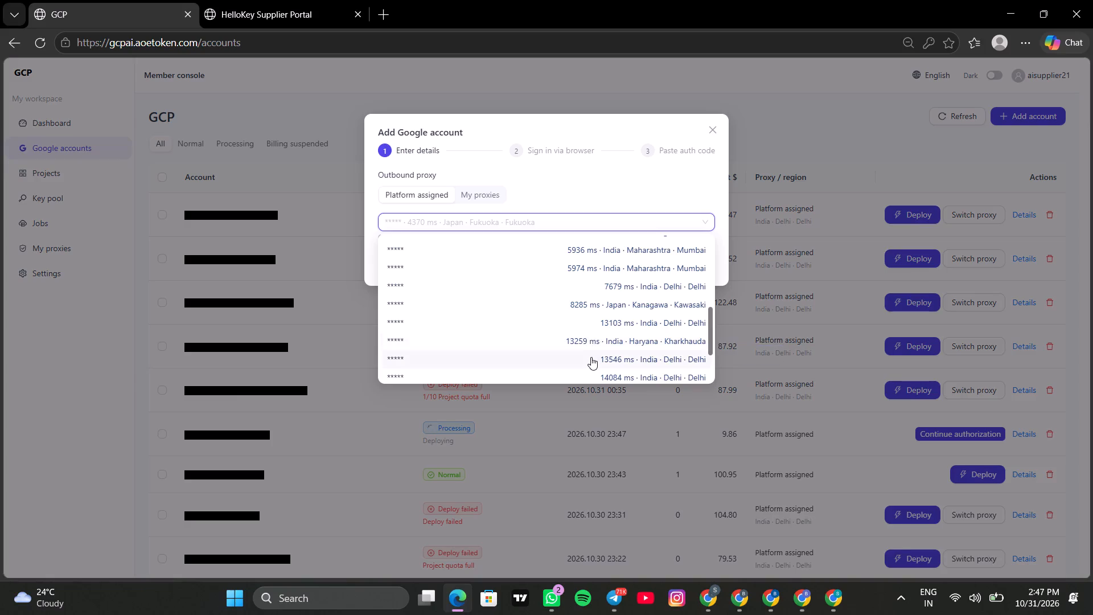
{"action": "left_click", "coordinate": [591, 358]}
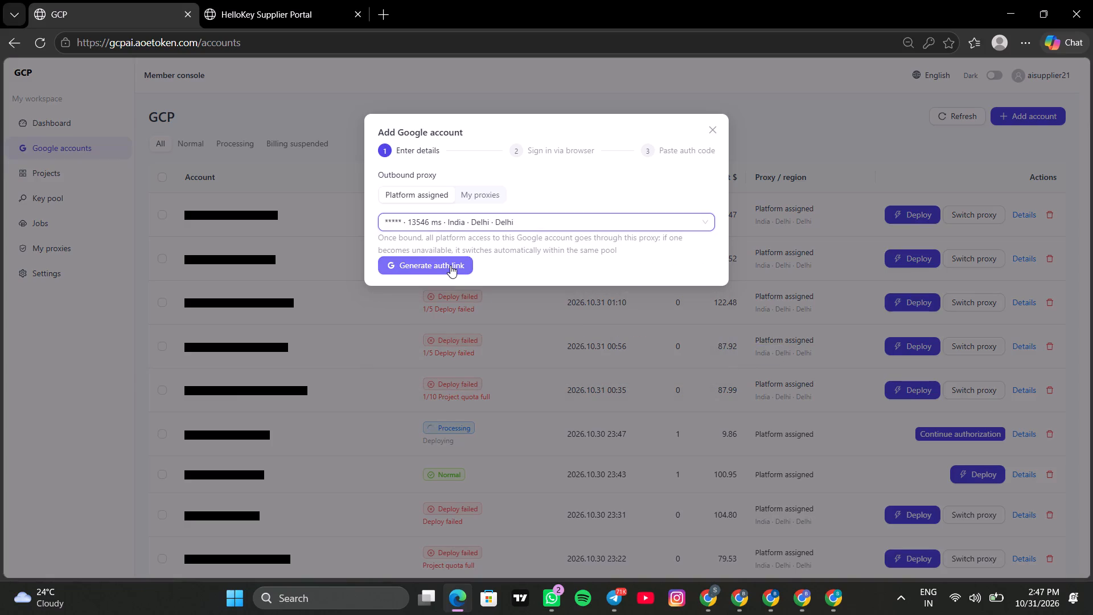
{"action": "left_click", "coordinate": [449, 265]}
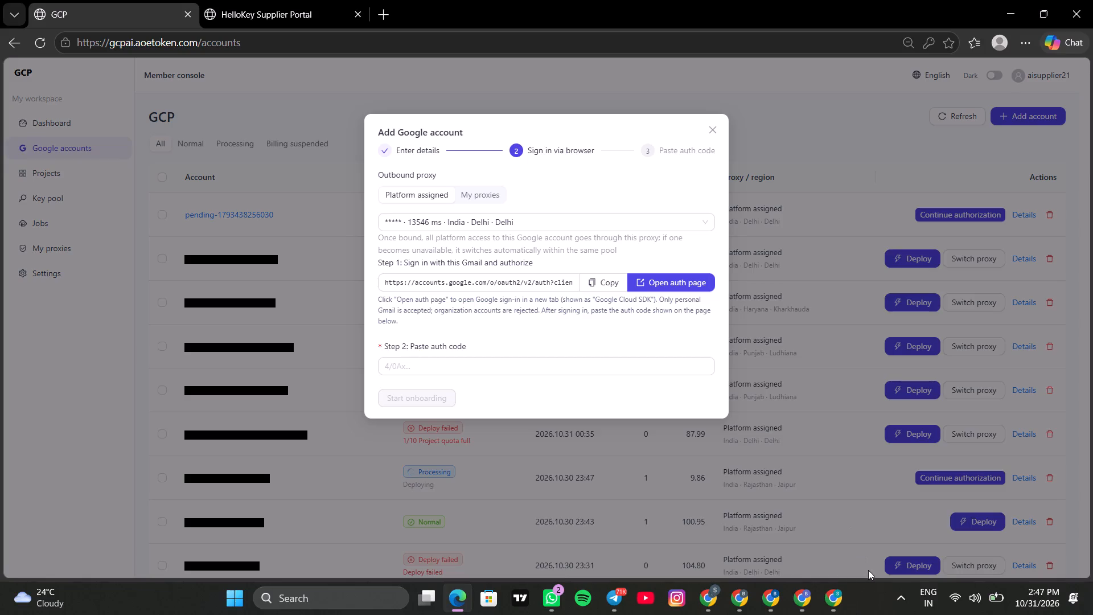
Copy the generated auth link and open it in the Sachit profile's Chrome window.
{"action": "left_click", "coordinate": [812, 567]}
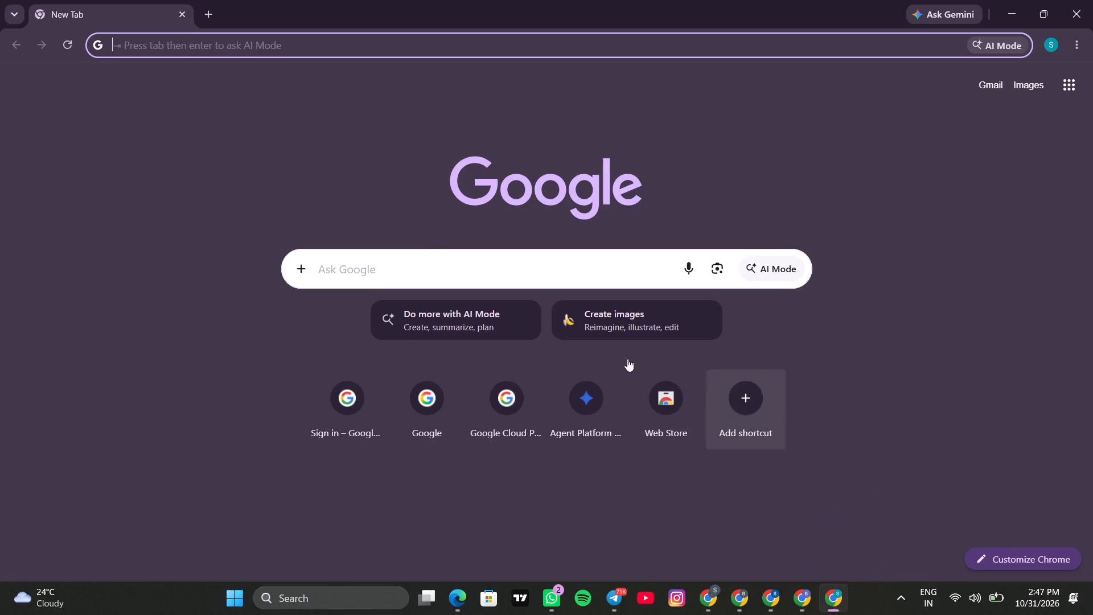
{"action": "left_click", "coordinate": [469, 587]}
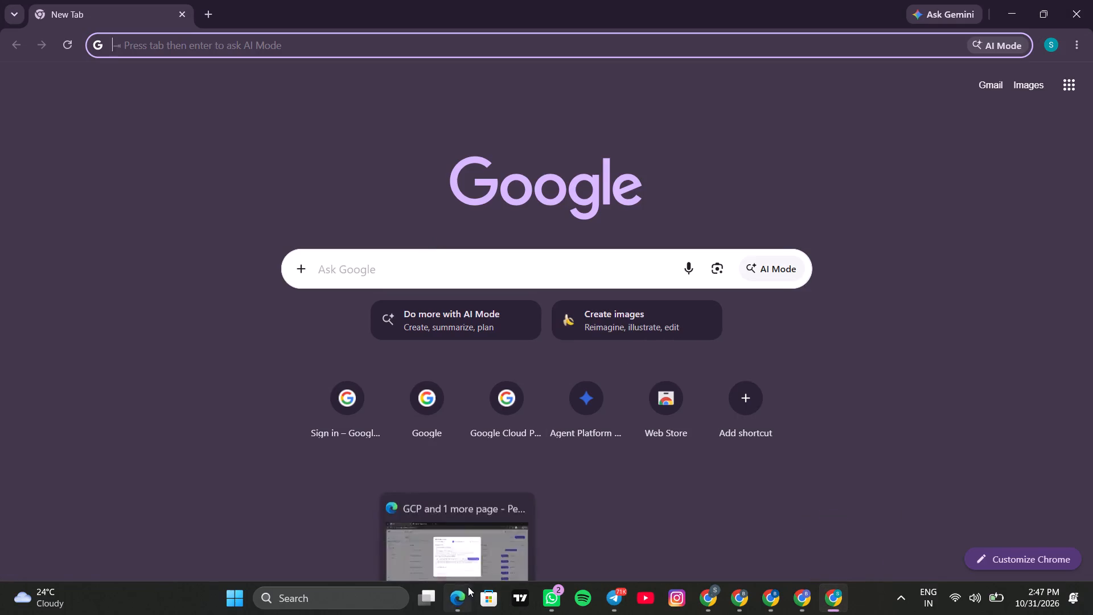
{"action": "left_click", "coordinate": [593, 279]}
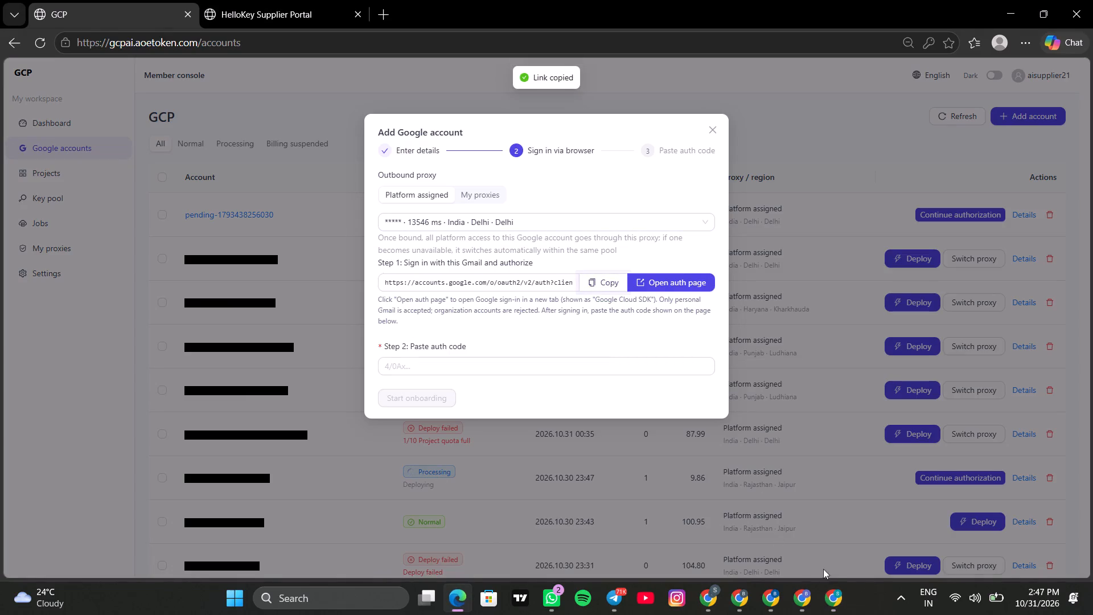
{"action": "left_click", "coordinate": [833, 579]}
{"action": "left_click", "coordinate": [834, 588]}
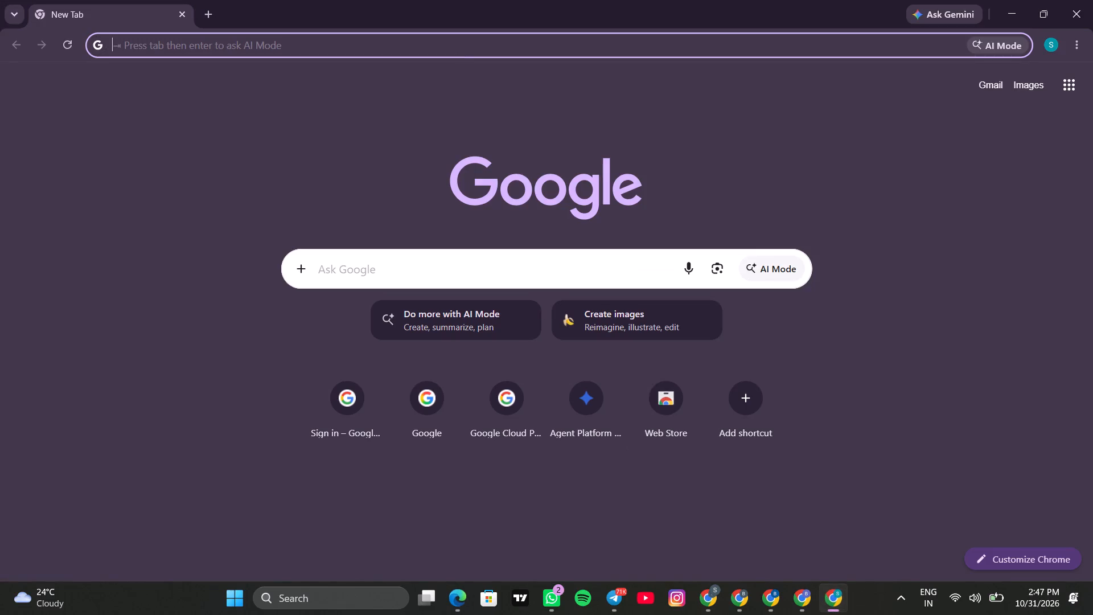
{"action": "right_click", "coordinate": [450, 40]}
{"action": "right_click", "coordinate": [505, 159]}
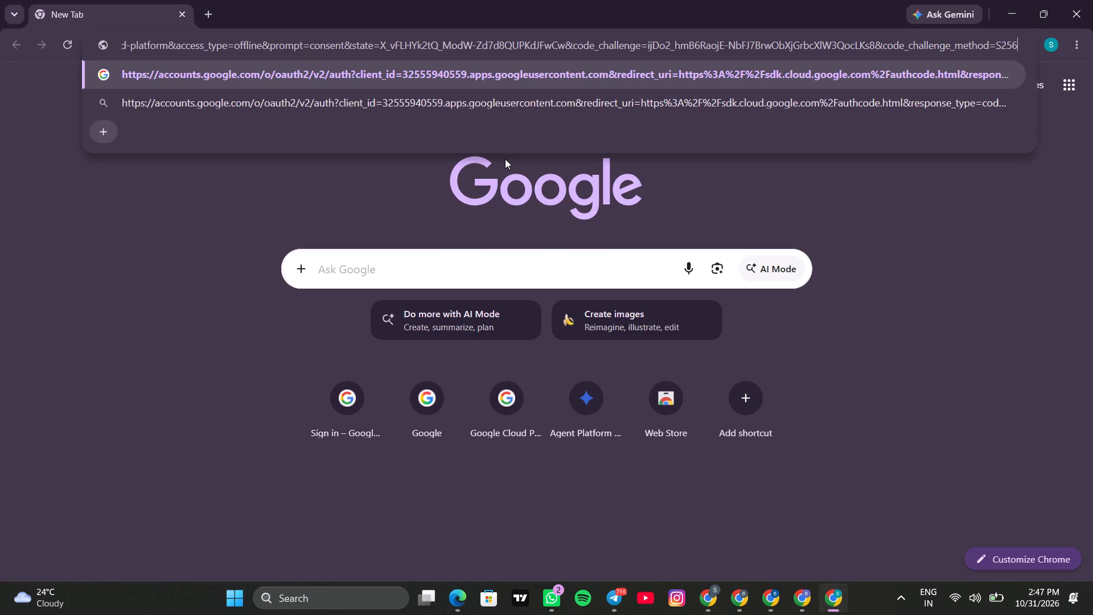
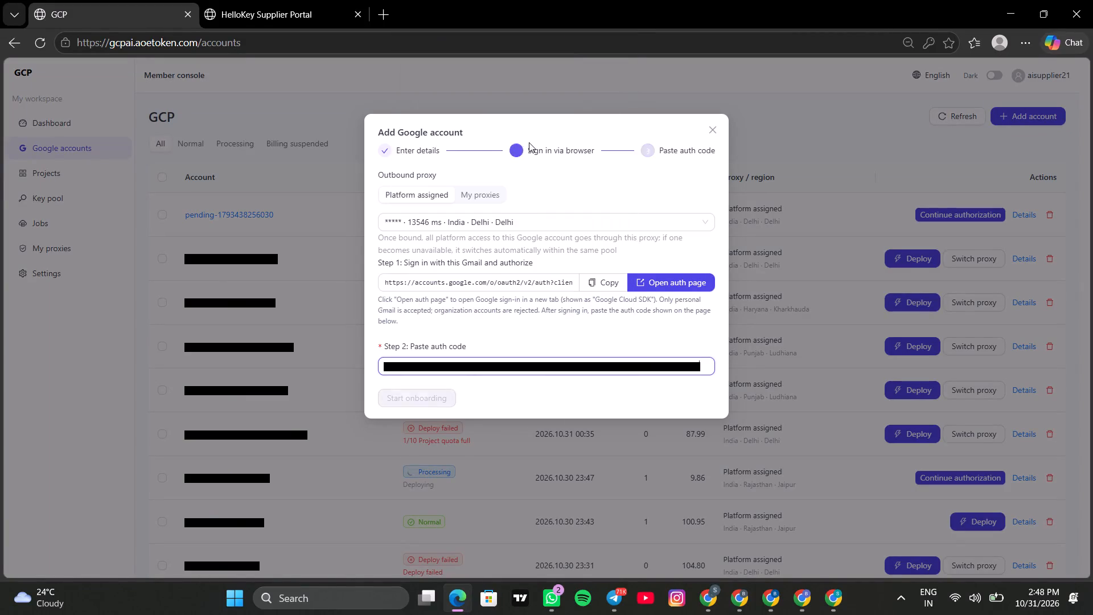
Submit the pasted auth code to start onboarding the new Google account, and check the accounts list.
{"action": "left_click", "coordinate": [430, 397]}
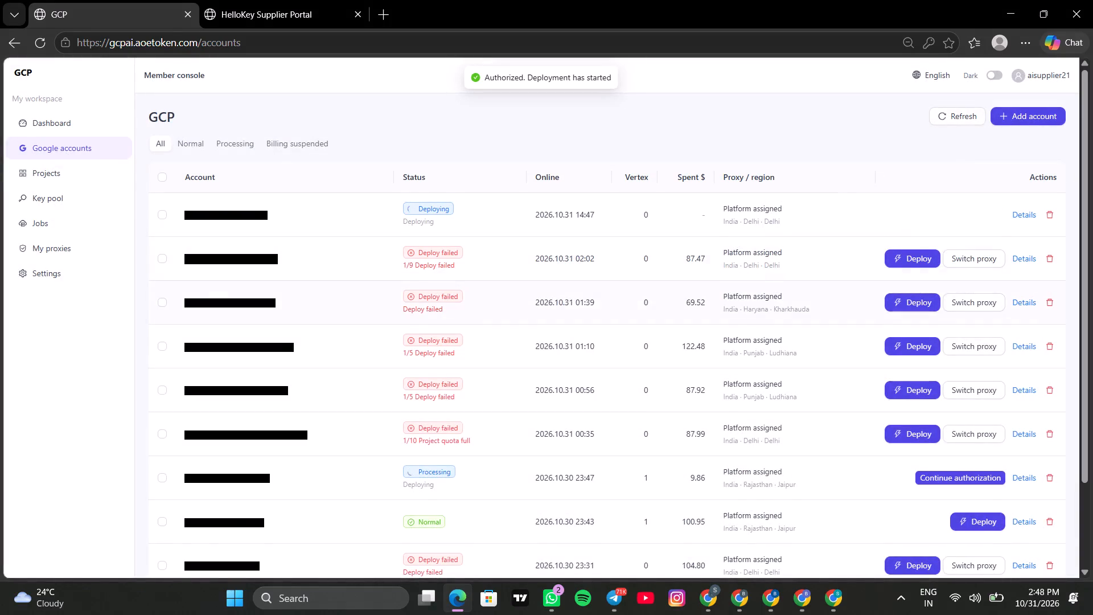
{"action": "scroll", "coordinate": [775, 294], "scroll_direction": "down", "scroll_amount": 1}
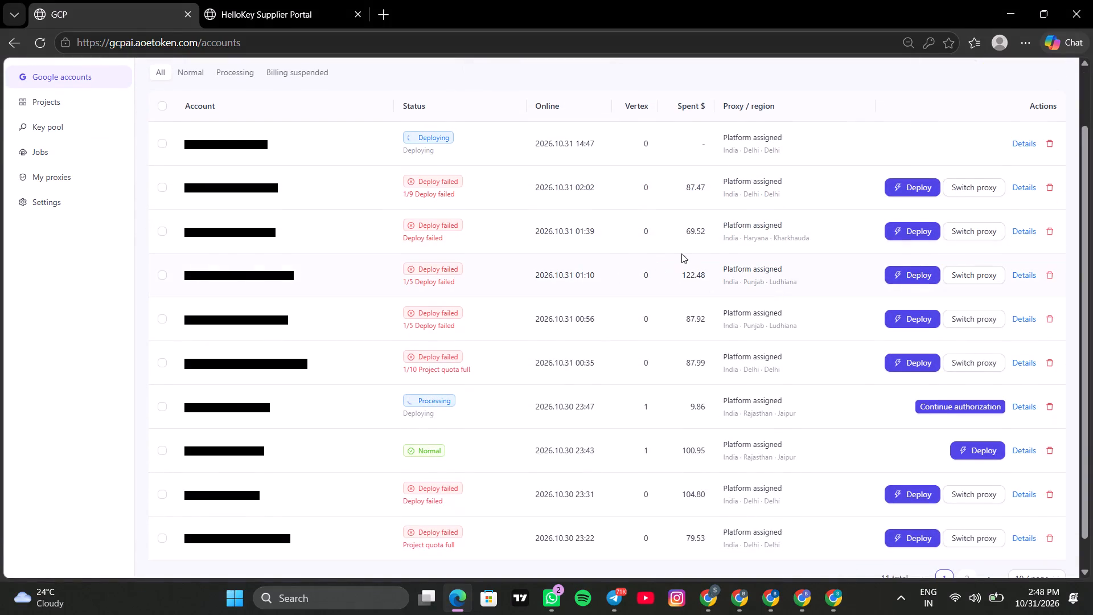
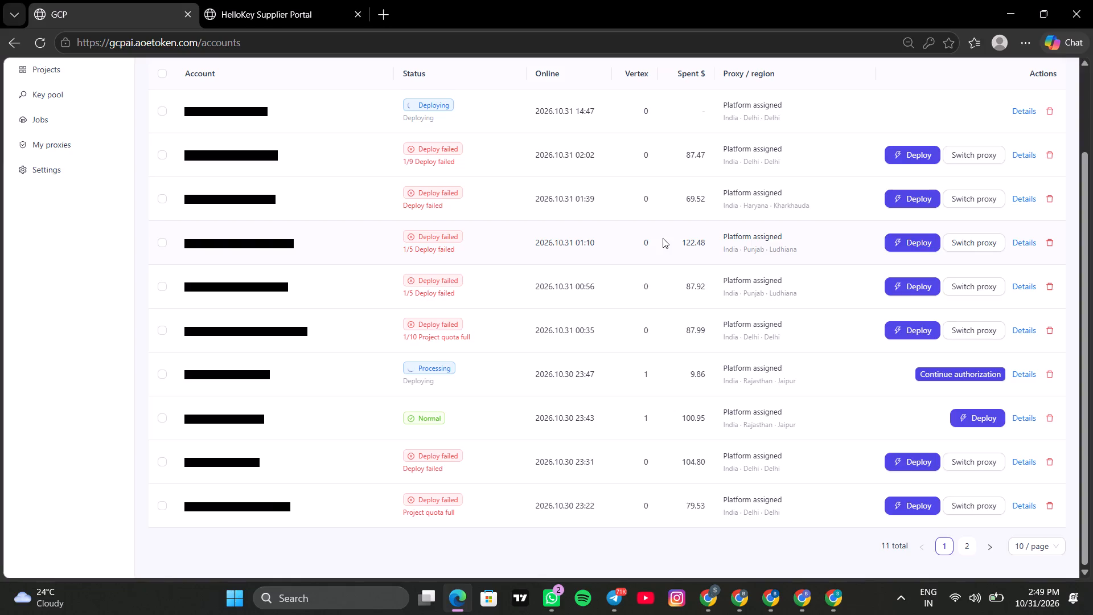
View the second page of the Google accounts list.
{"action": "left_click", "coordinate": [989, 550]}
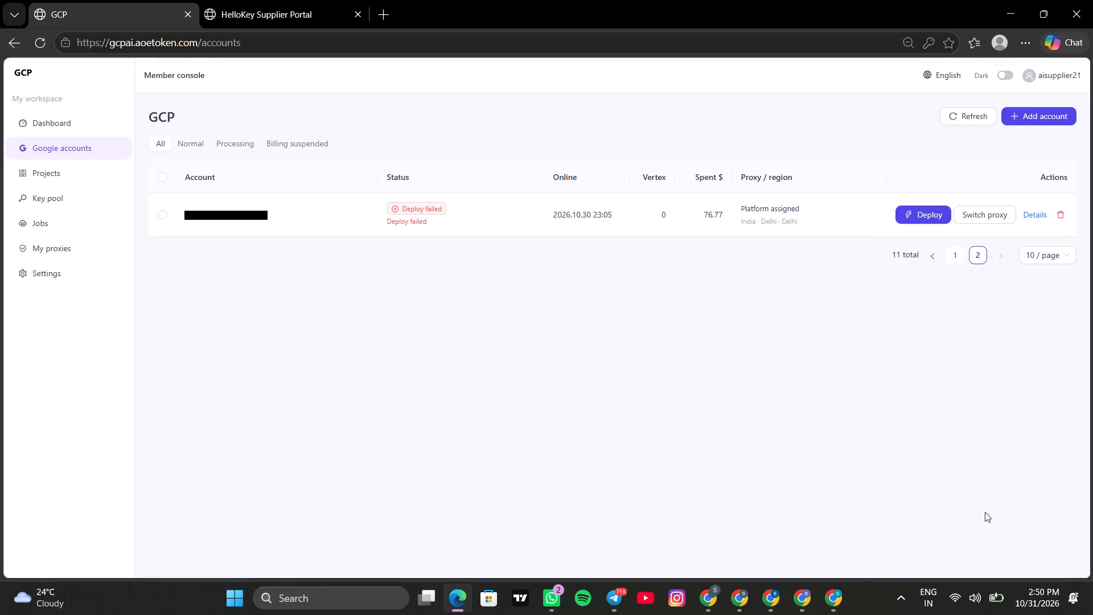
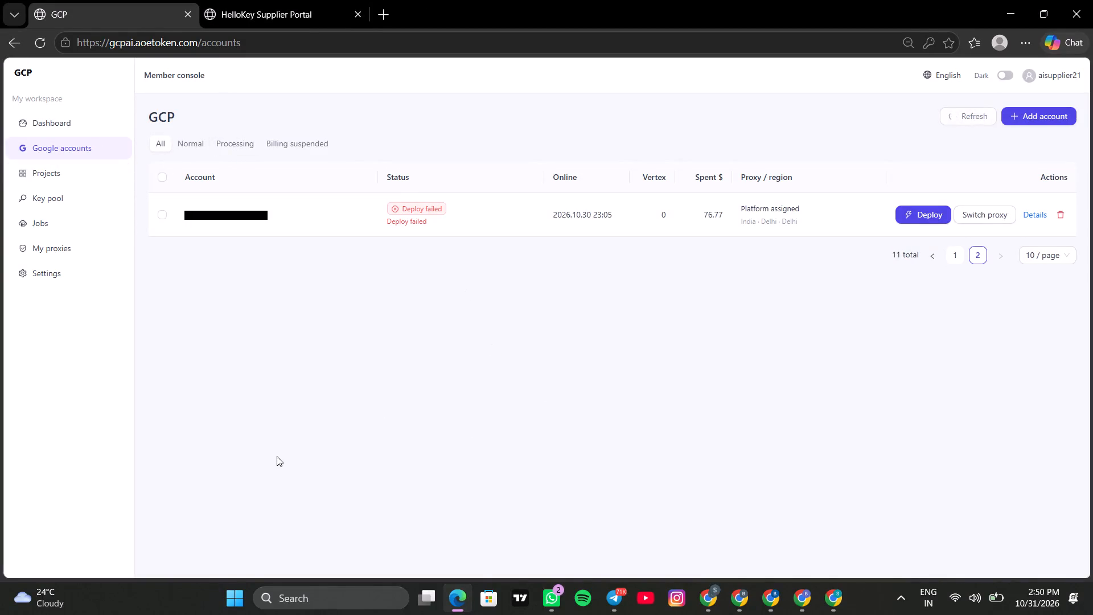
Review the statuses and spending on both pages of the Google accounts list and check the dashboard's usage overview.
{"action": "left_click", "coordinate": [932, 257]}
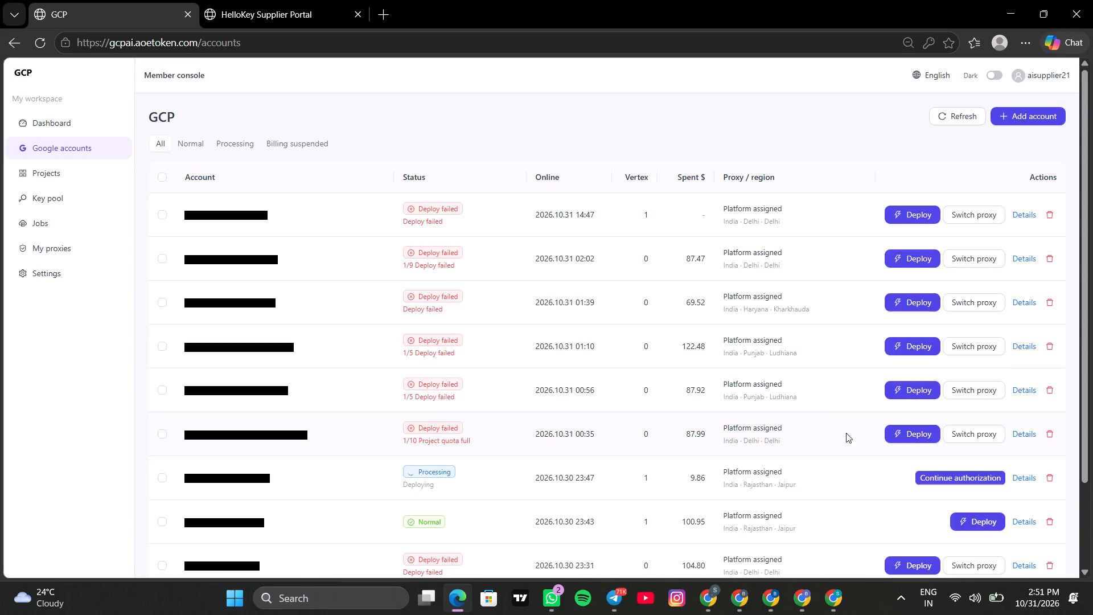
{"action": "scroll", "coordinate": [786, 464], "scroll_direction": "down", "scroll_amount": 3}
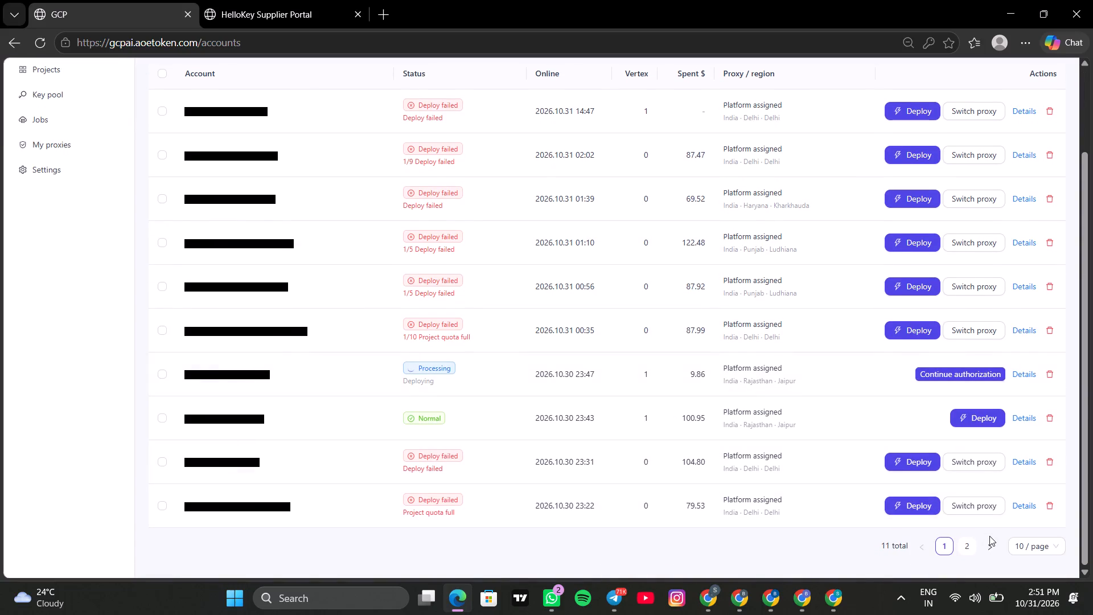
{"action": "left_click", "coordinate": [985, 544]}
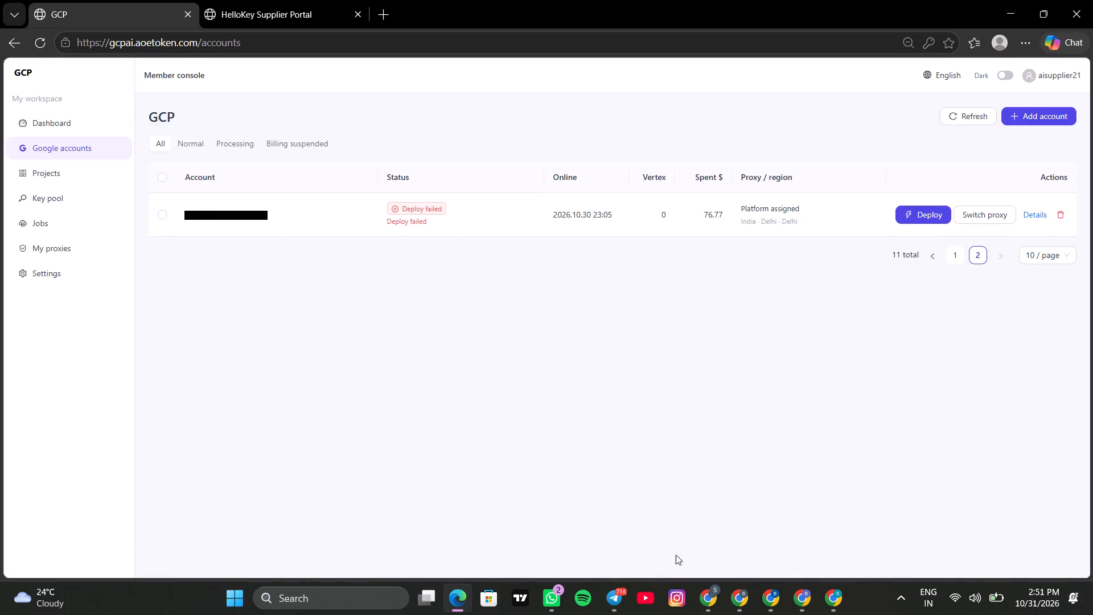
{"action": "left_click", "coordinate": [25, 121]}
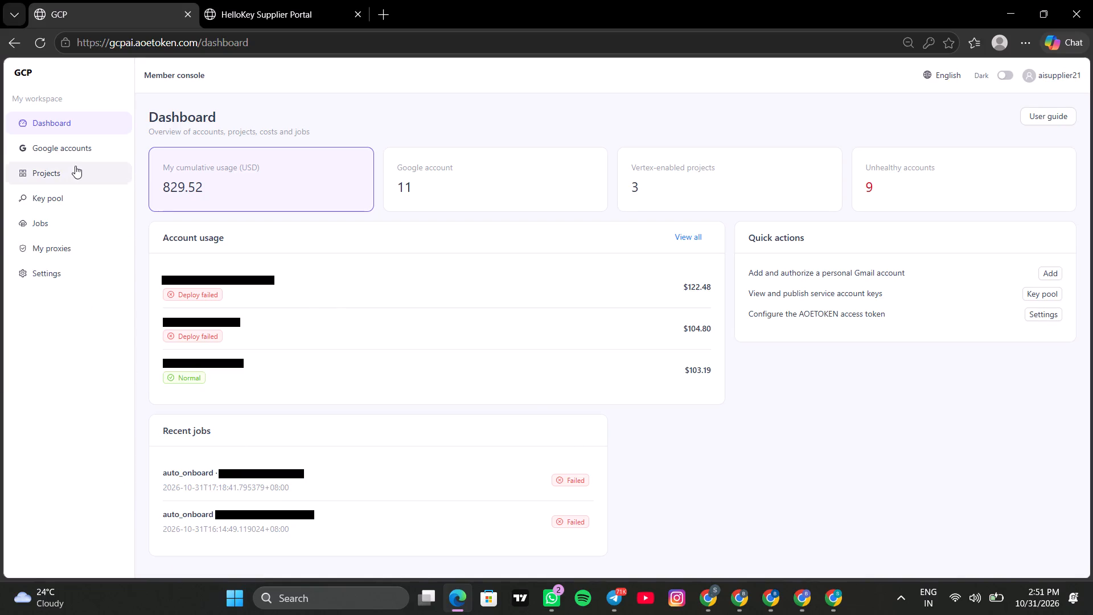
{"action": "left_click", "coordinate": [85, 146]}
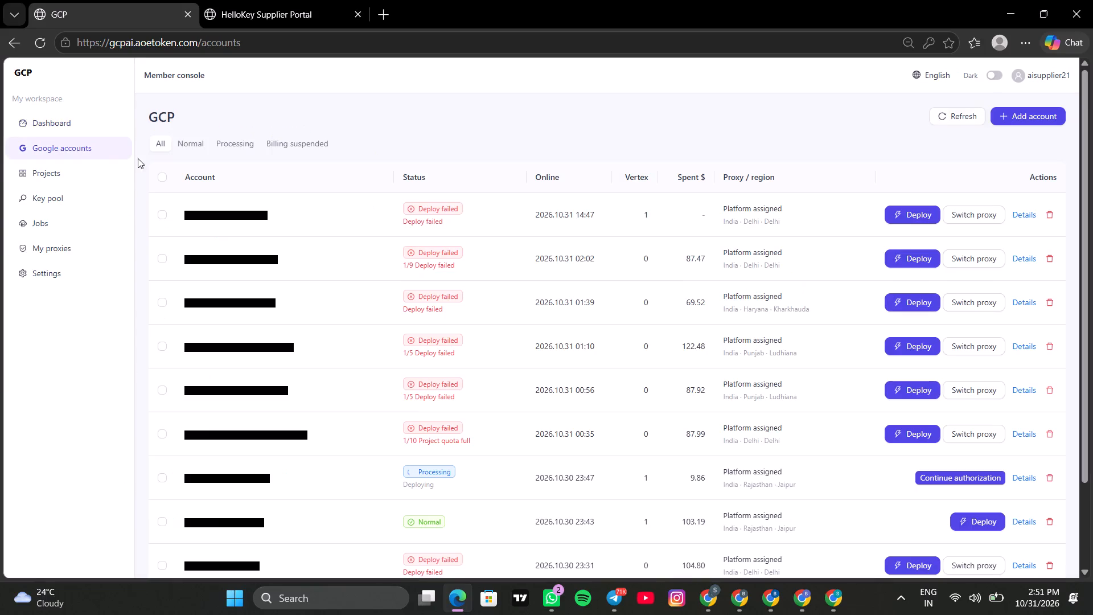
{"action": "scroll", "coordinate": [451, 471], "scroll_direction": "down", "scroll_amount": 6}
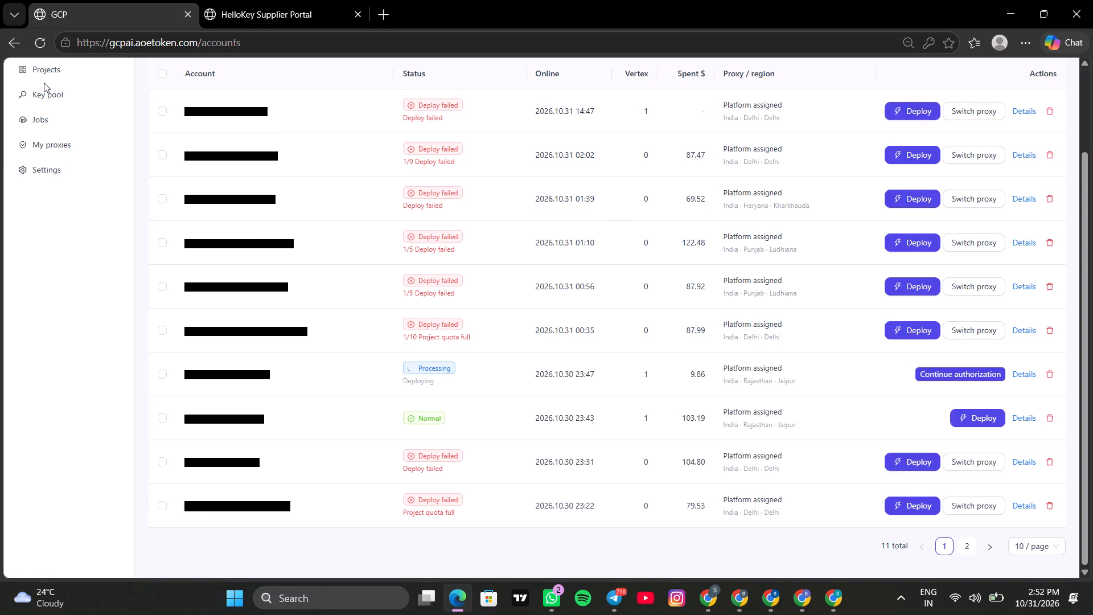
{"action": "scroll", "coordinate": [56, 102], "scroll_direction": "up", "scroll_amount": 3}
{"action": "left_click", "coordinate": [60, 119]}
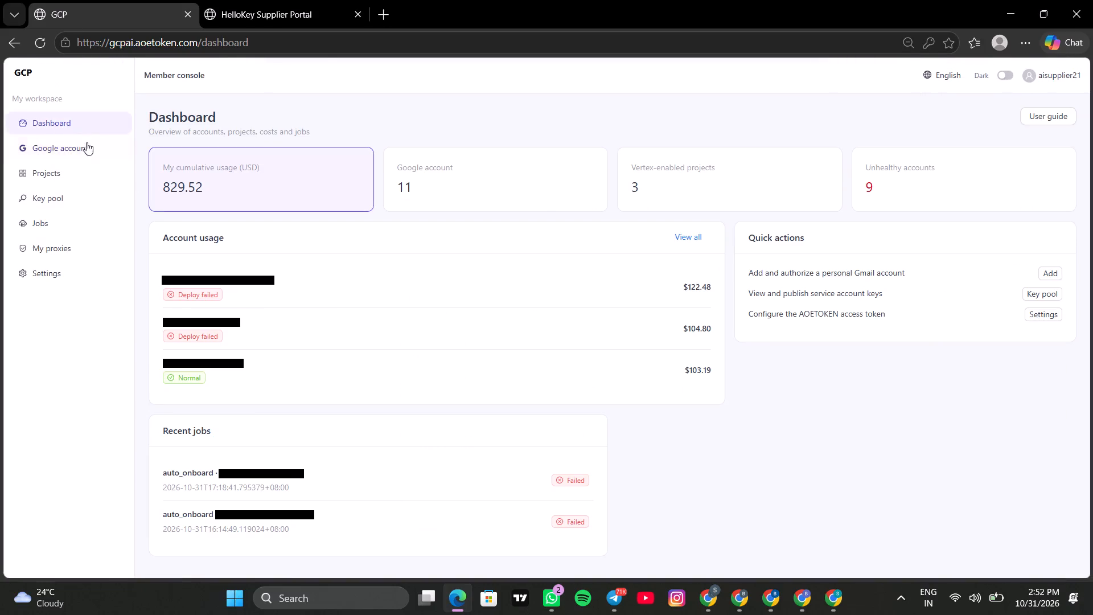
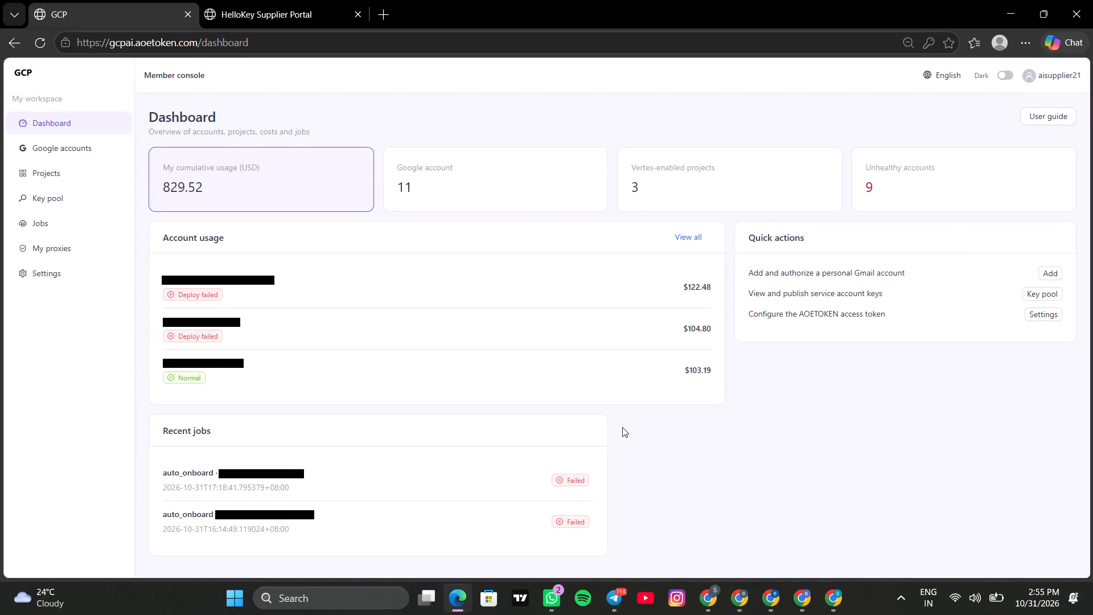
Switch to Google Chrome and bring up its list of other browser profiles.
{"action": "left_click", "coordinate": [706, 614]}
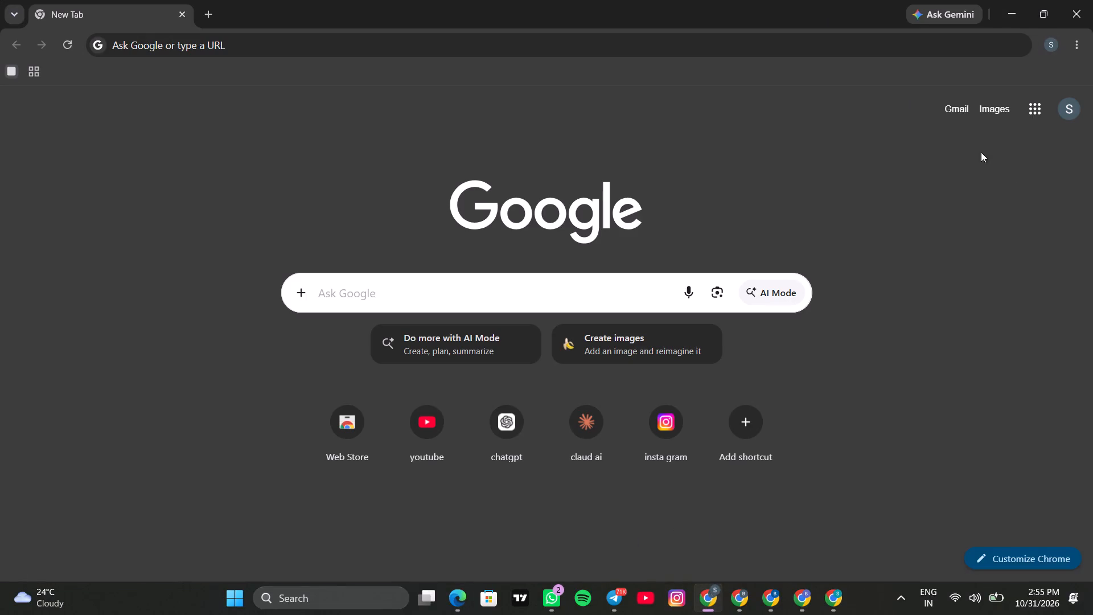
{"action": "left_click", "coordinate": [1046, 55]}
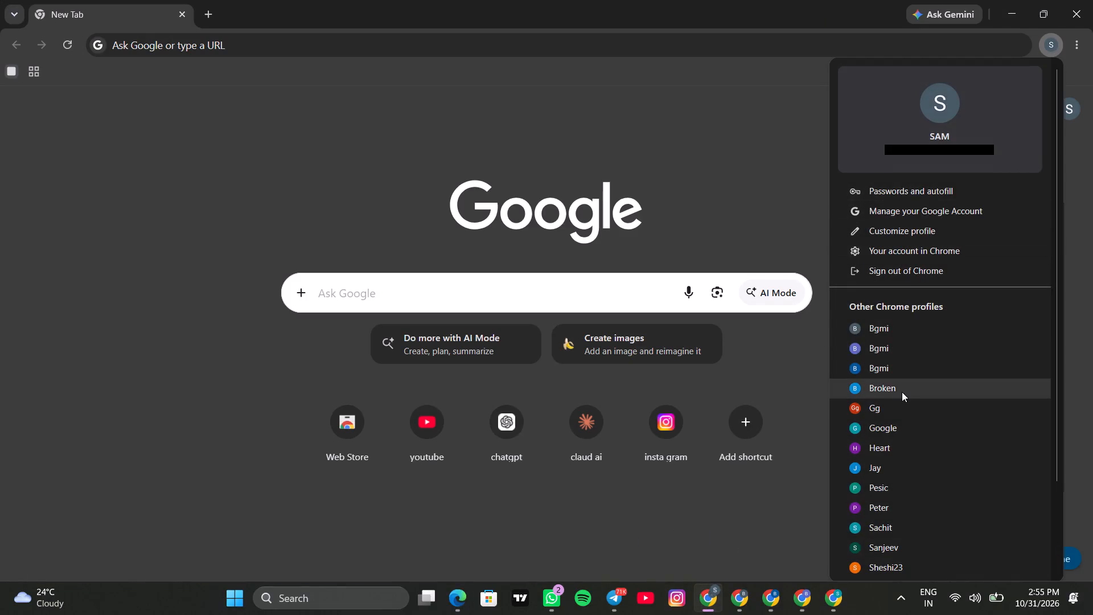
{"action": "scroll", "coordinate": [902, 392], "scroll_direction": "down", "scroll_amount": 2}
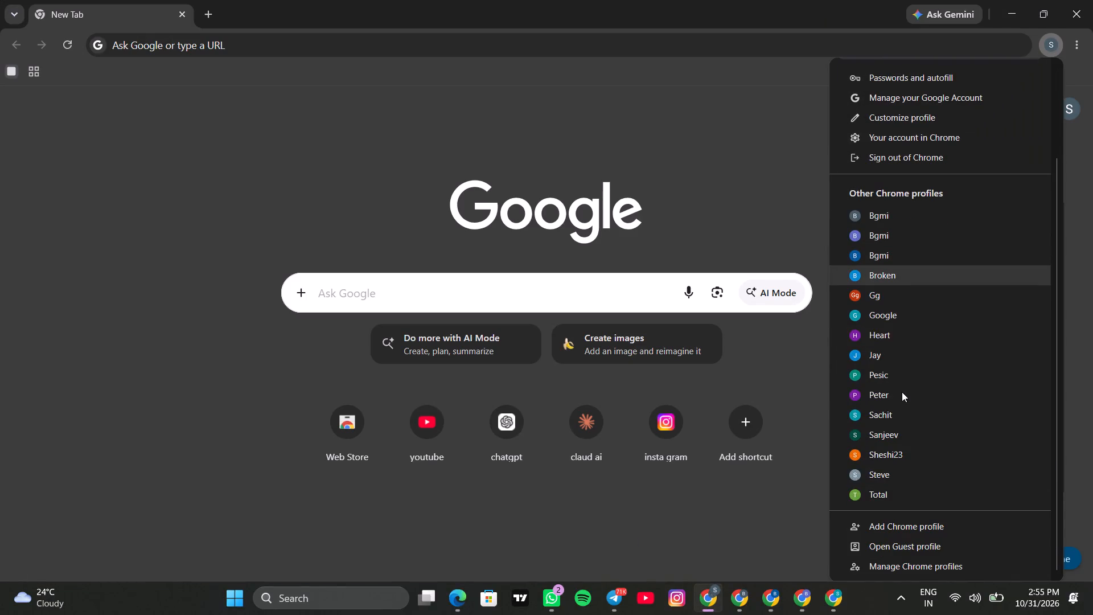